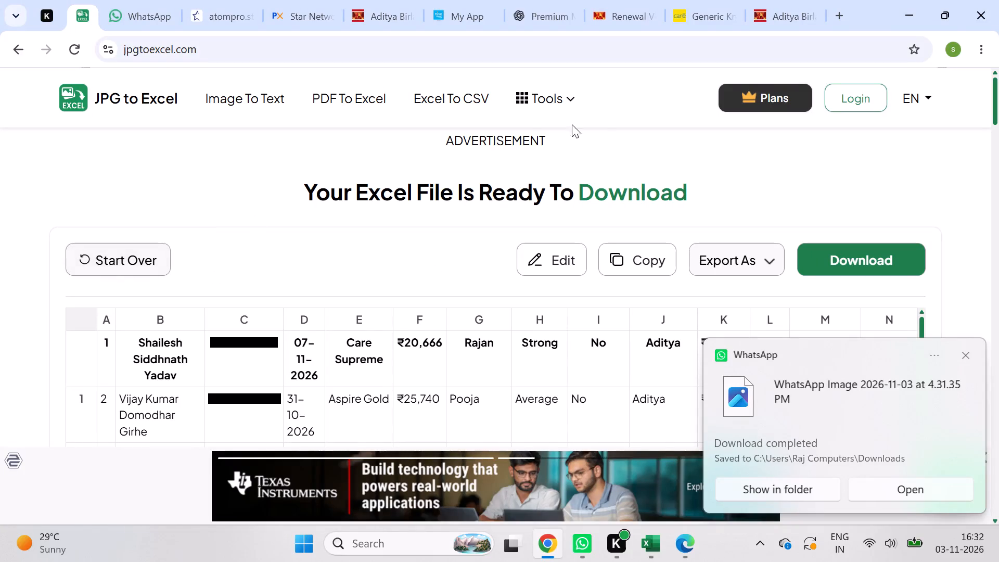
Start a new conversion, upload WhatsApp Image 2026-11-03 at 4.31.35 PM from Downloads, and convert it to Excel.
left_click(122, 255)
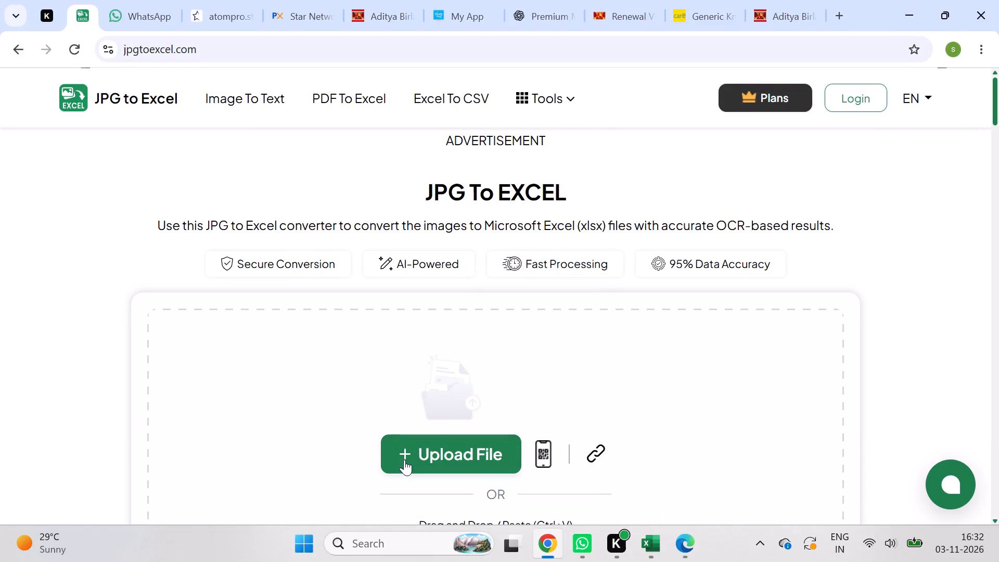
left_click(408, 457)
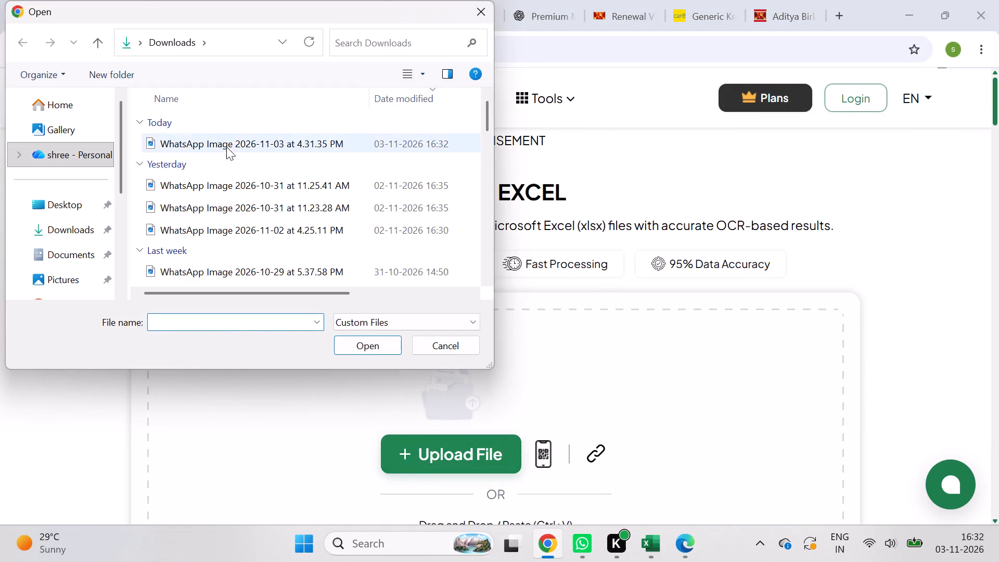
left_click(226, 147)
left_click(356, 342)
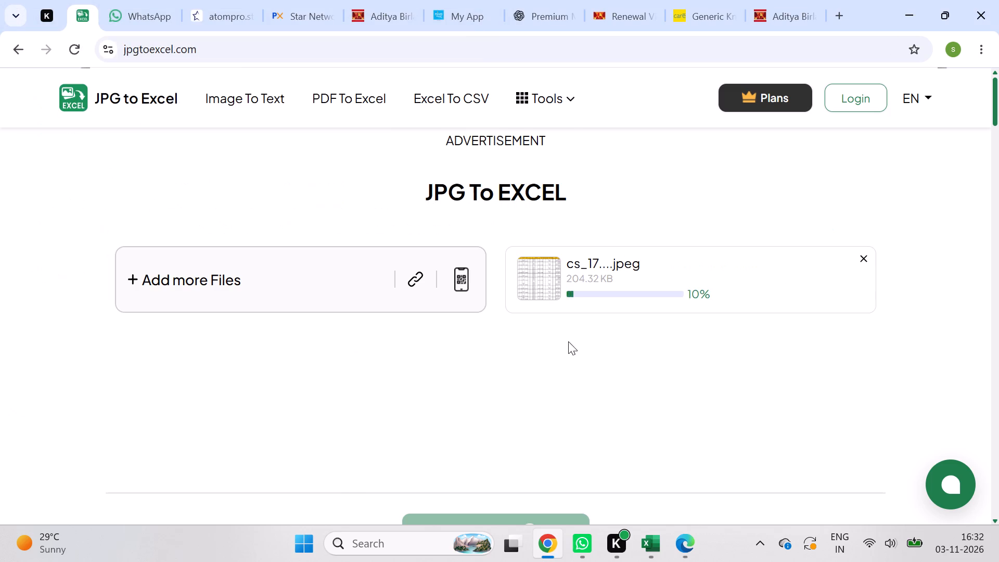
scroll(814, 325, "down", 2)
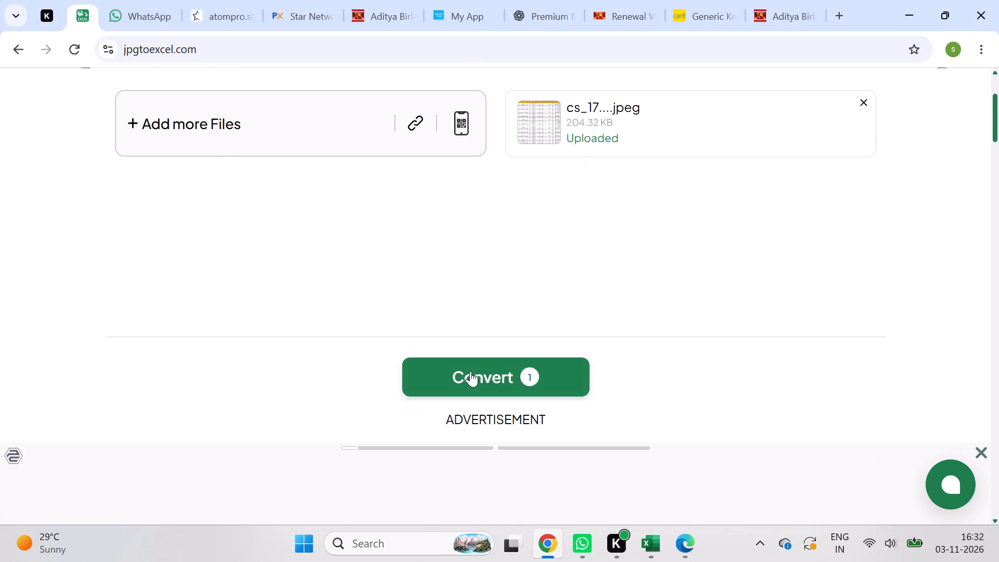
left_click(470, 371)
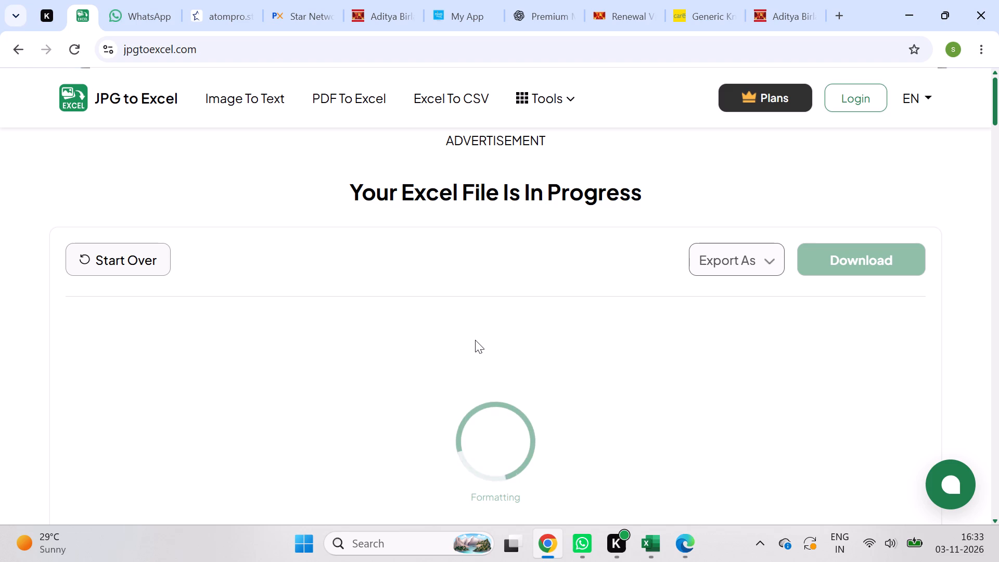
Switch to the Book1 workbook in Excel and add a blank worksheet after Sheet1.
left_click(657, 542)
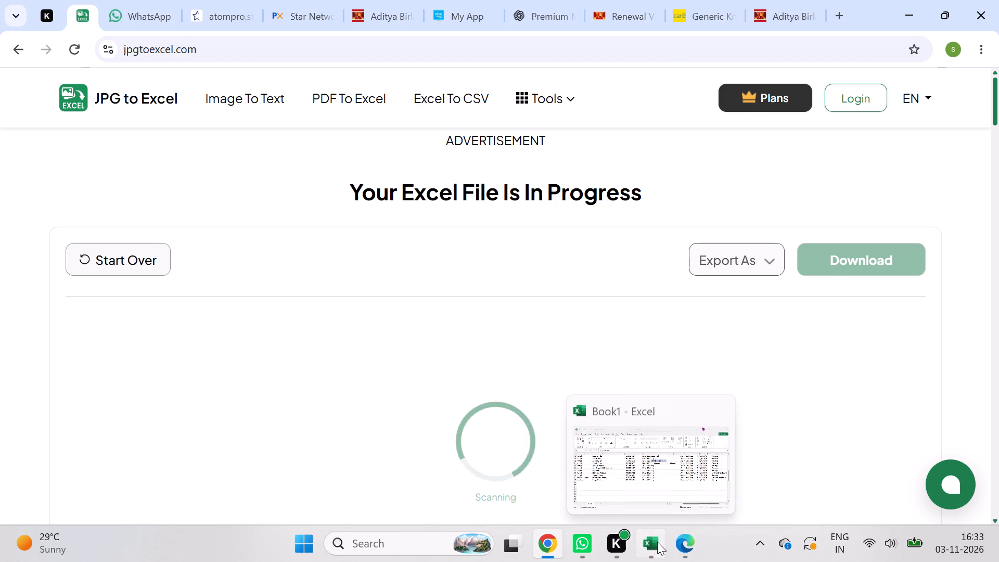
left_click(173, 497)
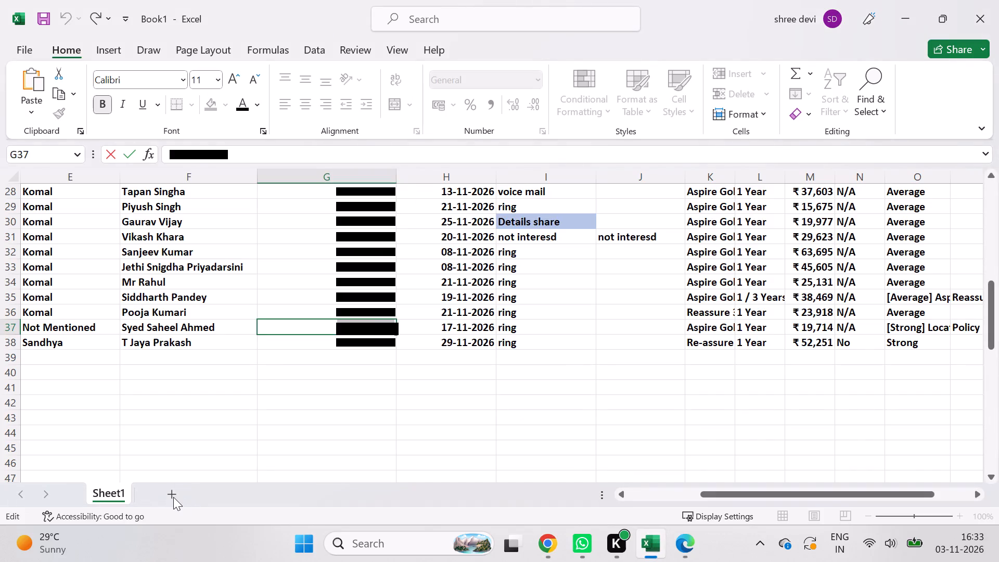
double_click(172, 497)
double_click(167, 493)
left_click(166, 490)
scroll(565, 358, "up", 2)
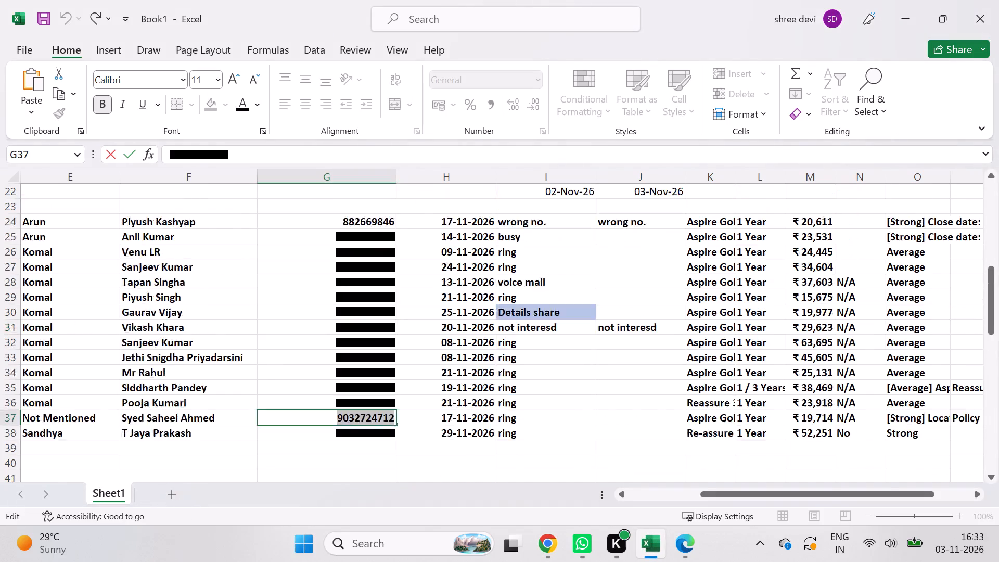
scroll(565, 358, "up", 14)
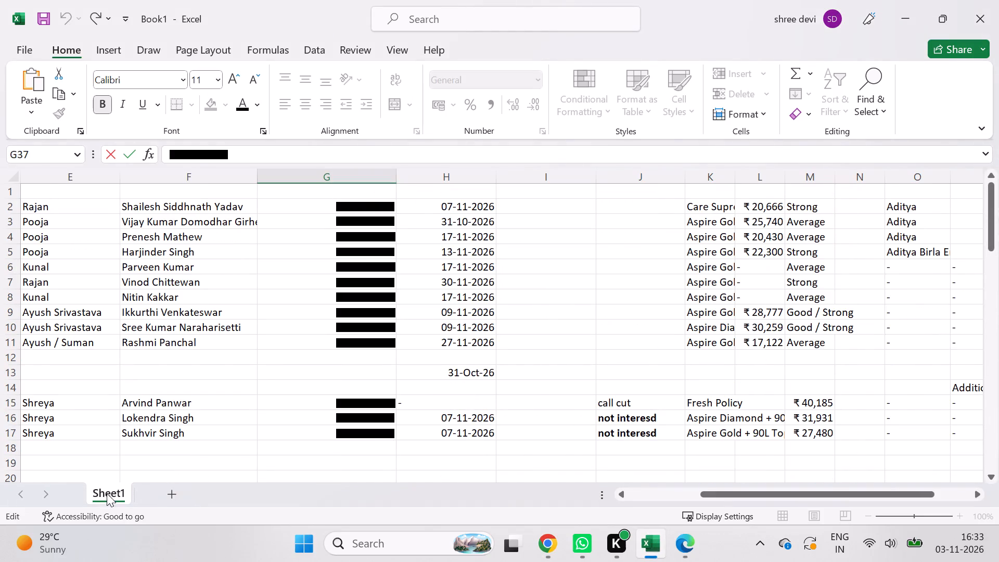
double_click(106, 493)
left_click(176, 496)
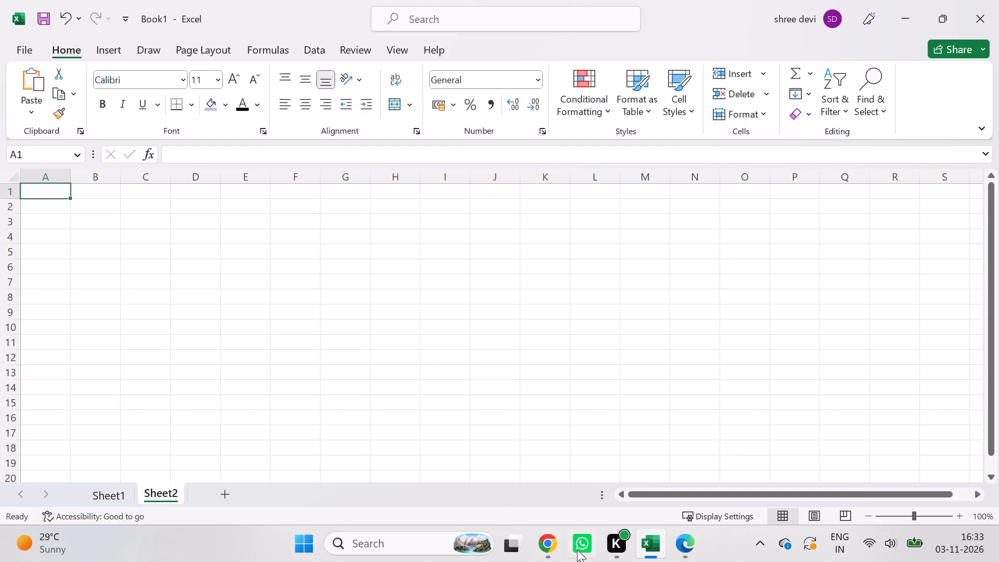
Copy the converted table from the JPG to Excel page in Chrome and paste it at cell C5 of Excel's new sheet.
left_click(549, 546)
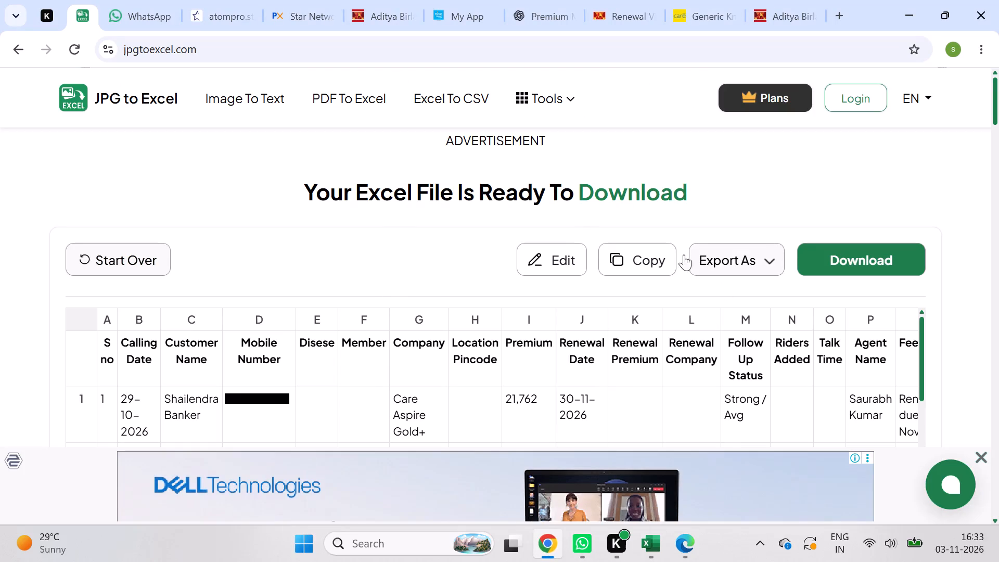
left_click(621, 256)
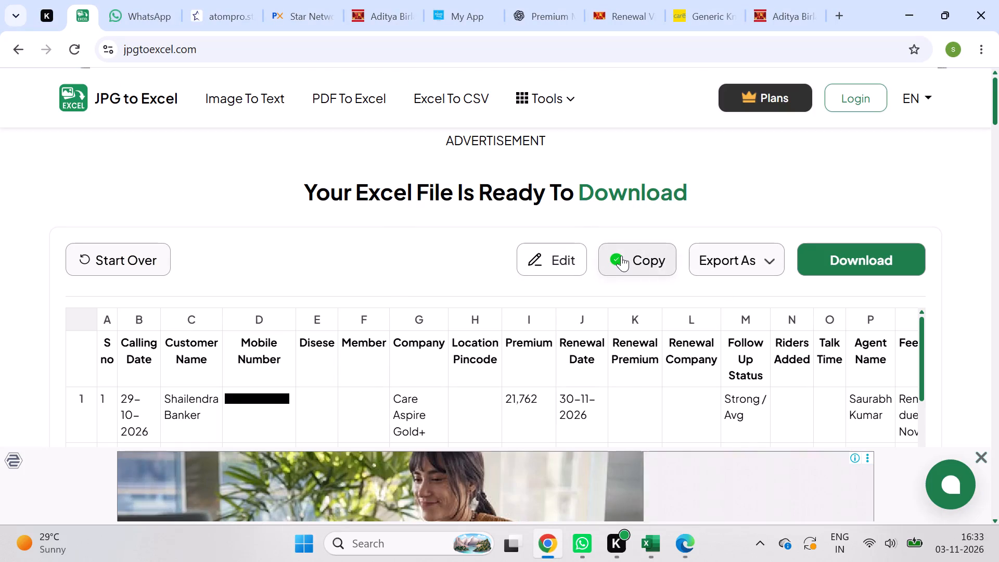
left_click(653, 543)
scroll(202, 254, "up", 3)
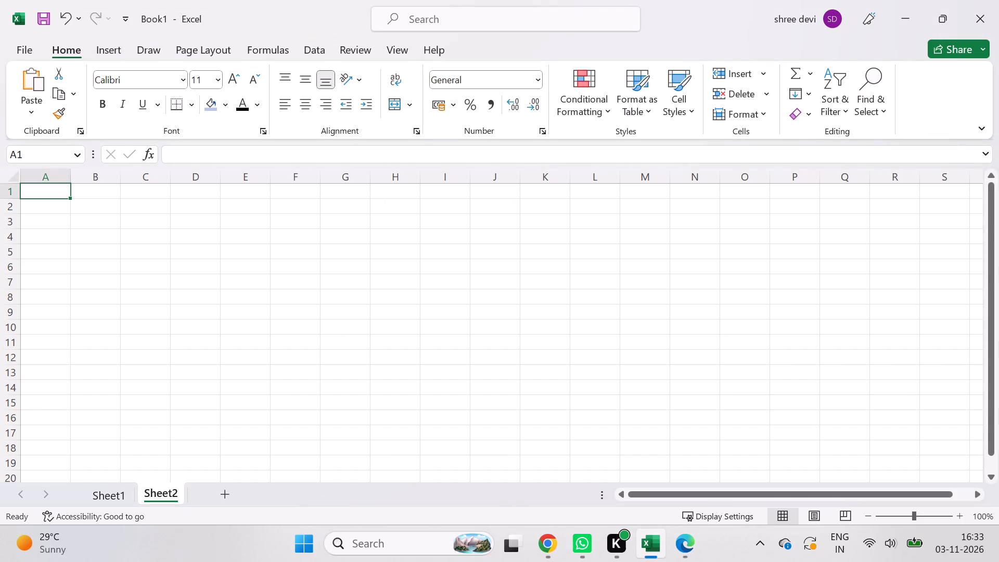
left_click(160, 255)
key("ctrl+v")
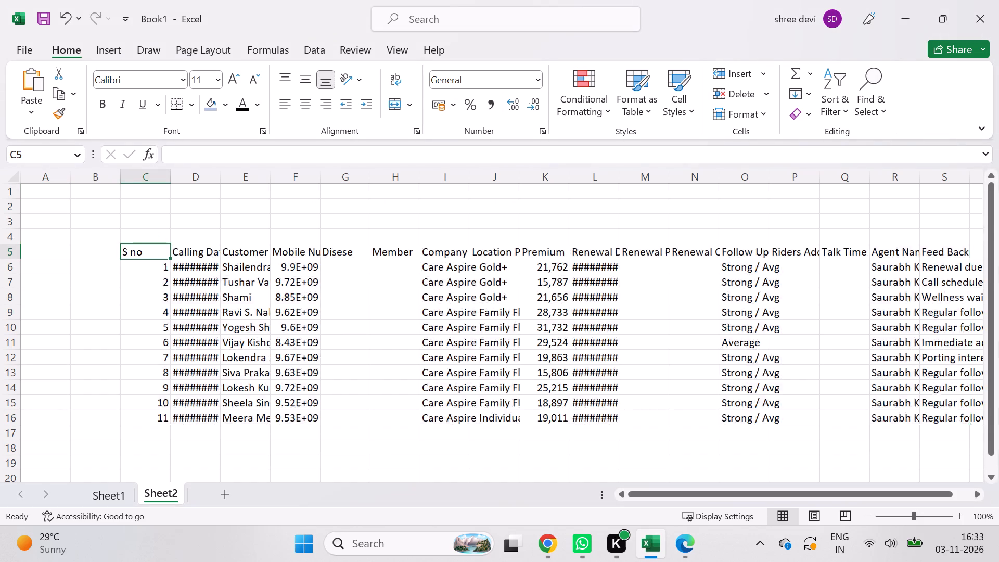
Widen the Calling Date, Mobile Number and Customer Name columns so their contents fit.
left_click(204, 202)
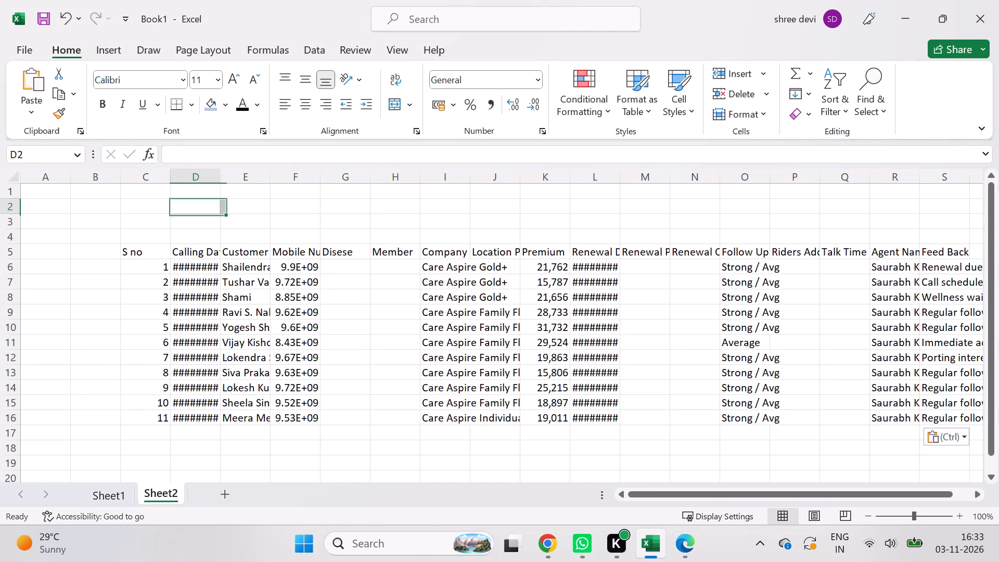
left_click_drag(220, 177, 270, 186)
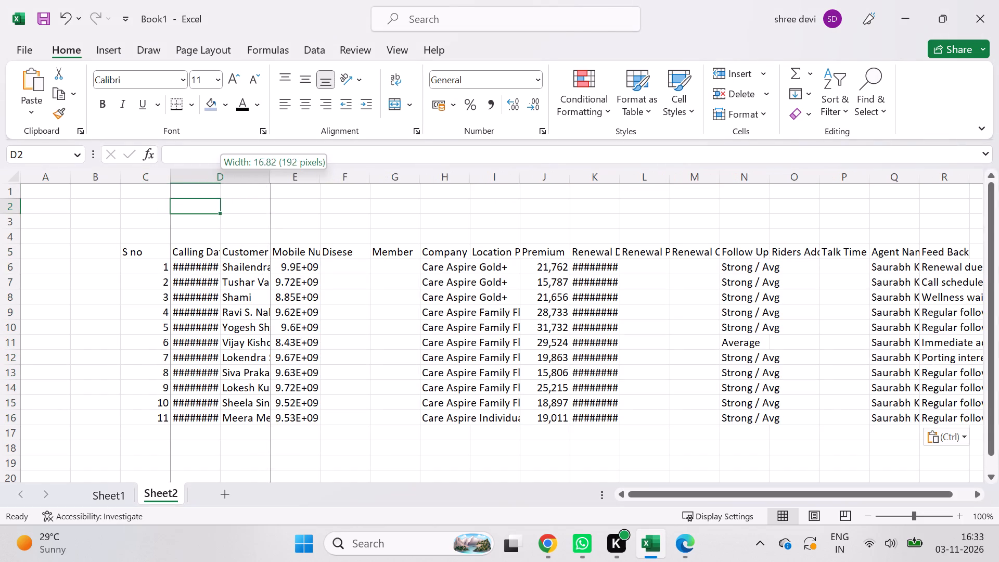
left_click_drag(270, 186, 275, 186)
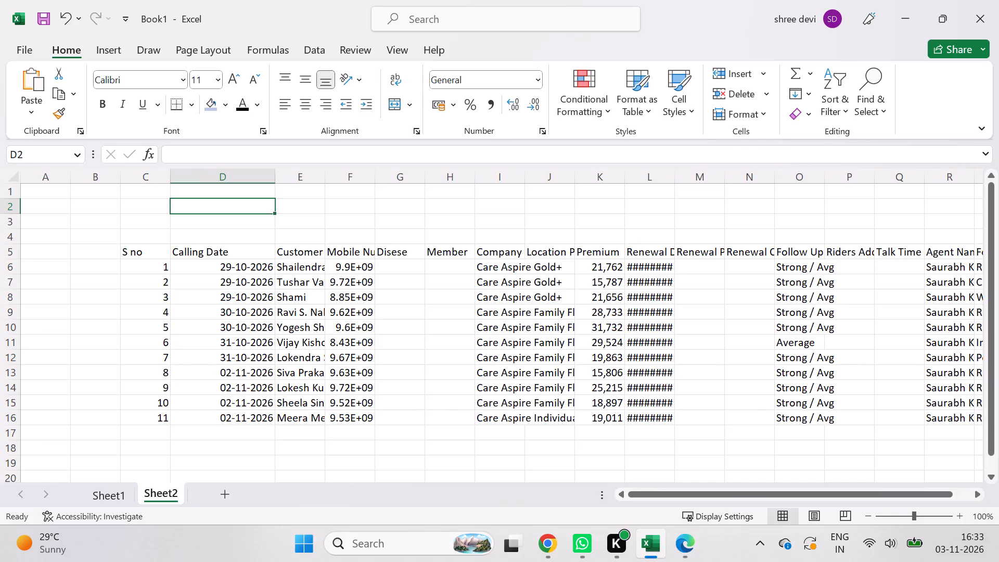
left_click(362, 178)
left_click_drag(375, 181, 433, 183)
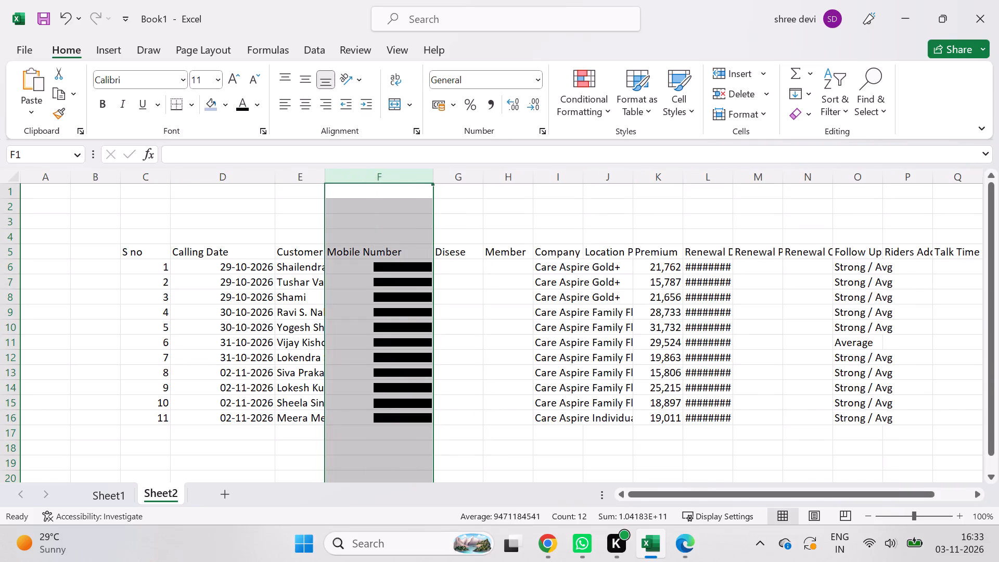
left_click(463, 252)
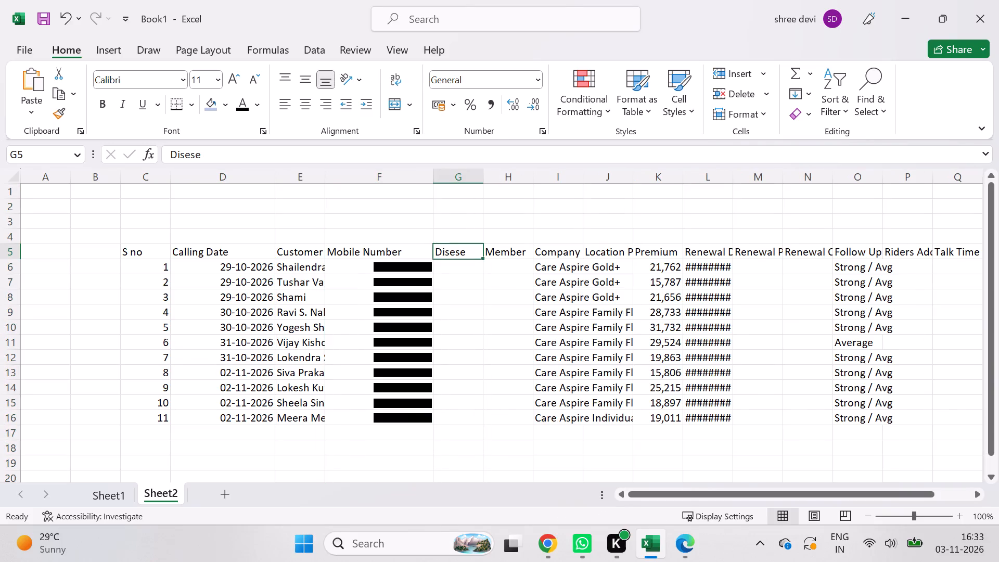
left_click(312, 175)
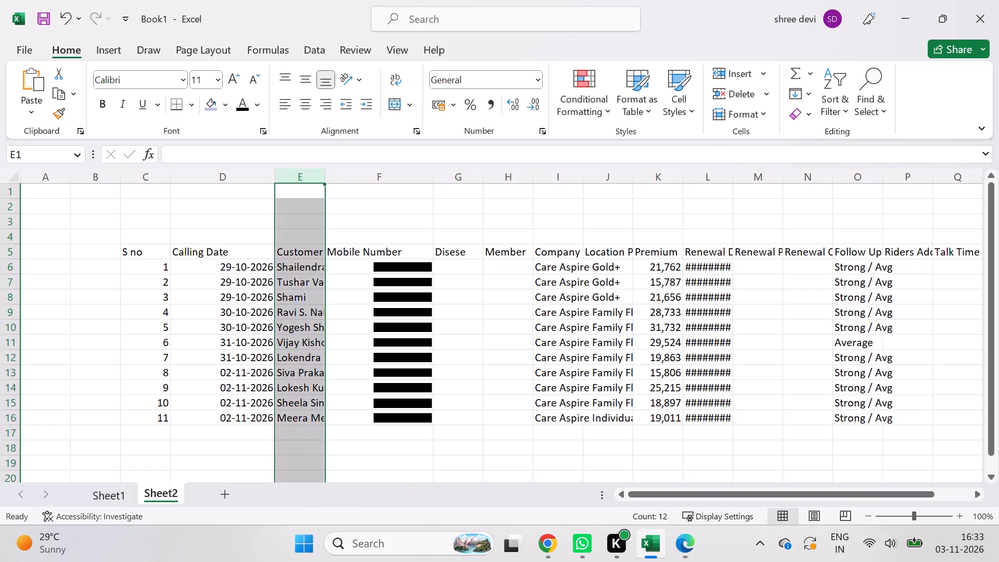
left_click_drag(326, 177, 413, 184)
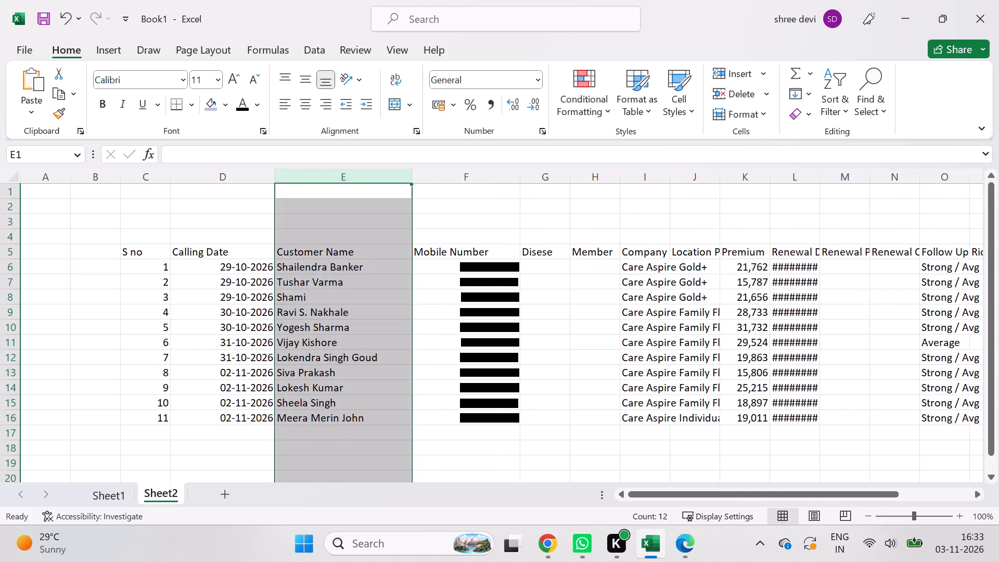
Widen the Renewal Date and Location Pincode columns so their contents fit.
left_click_drag(636, 323, 559, 317)
left_click(635, 359)
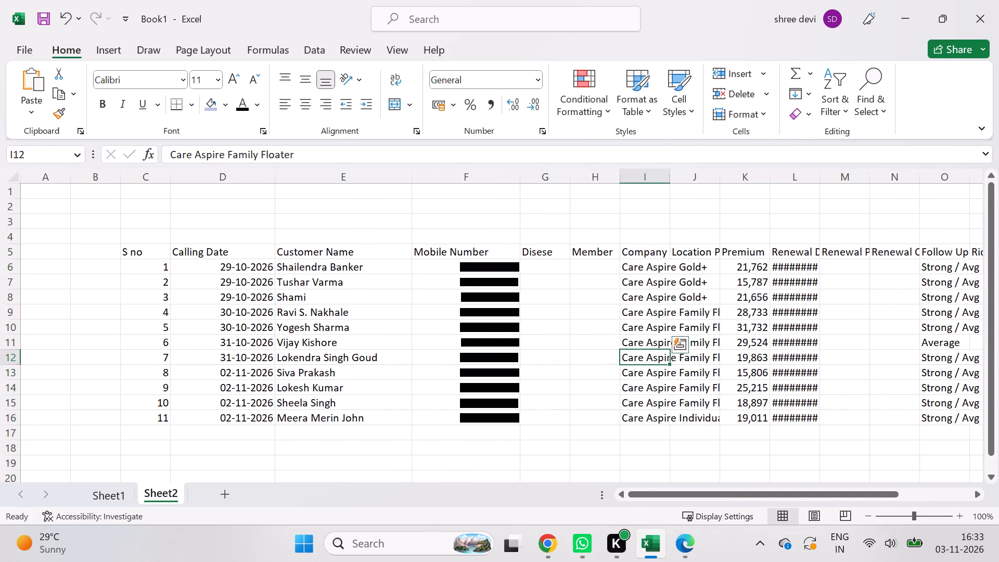
left_click_drag(644, 489, 669, 490)
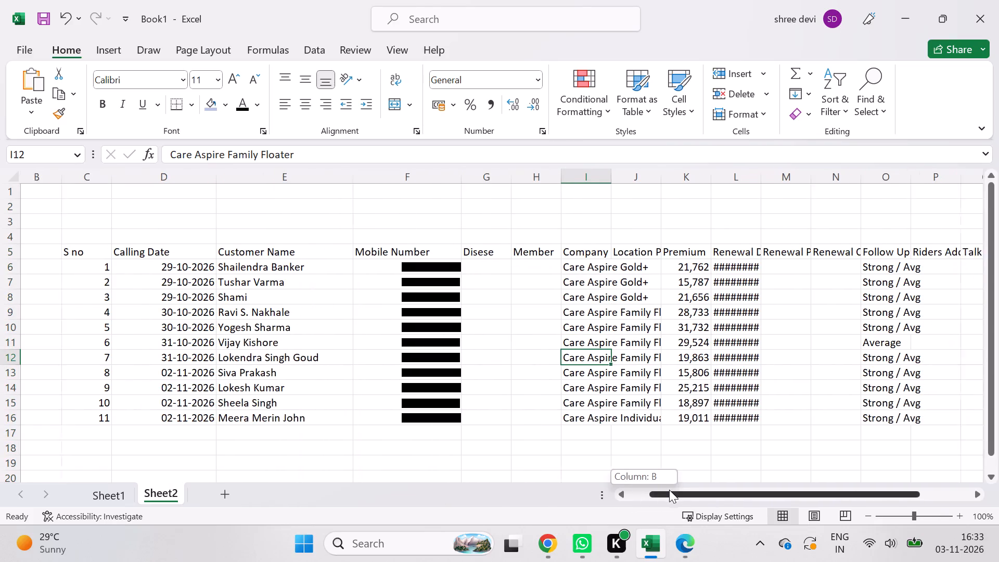
left_click_drag(669, 490, 682, 490)
left_click_drag(719, 178, 726, 180)
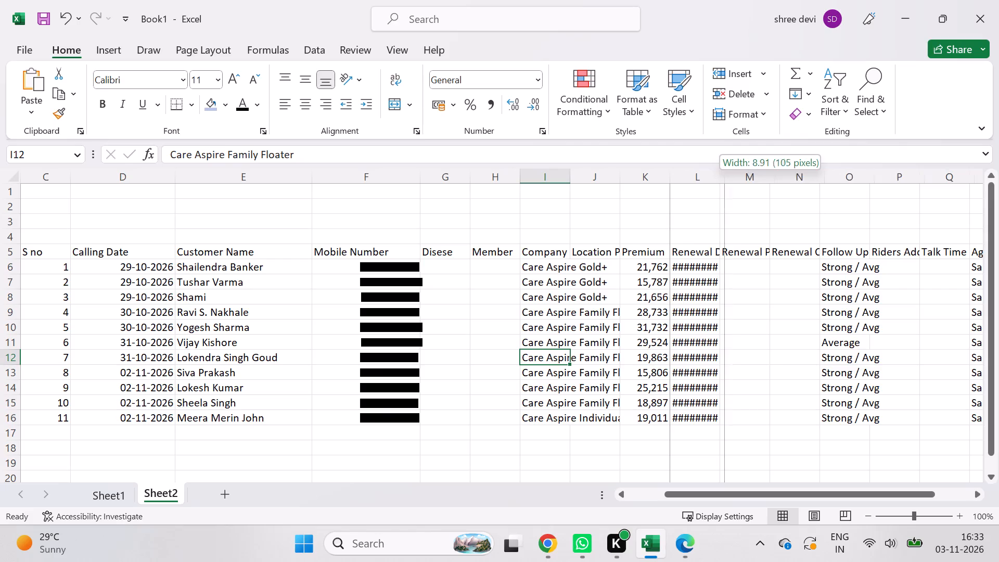
left_click_drag(726, 180, 743, 182)
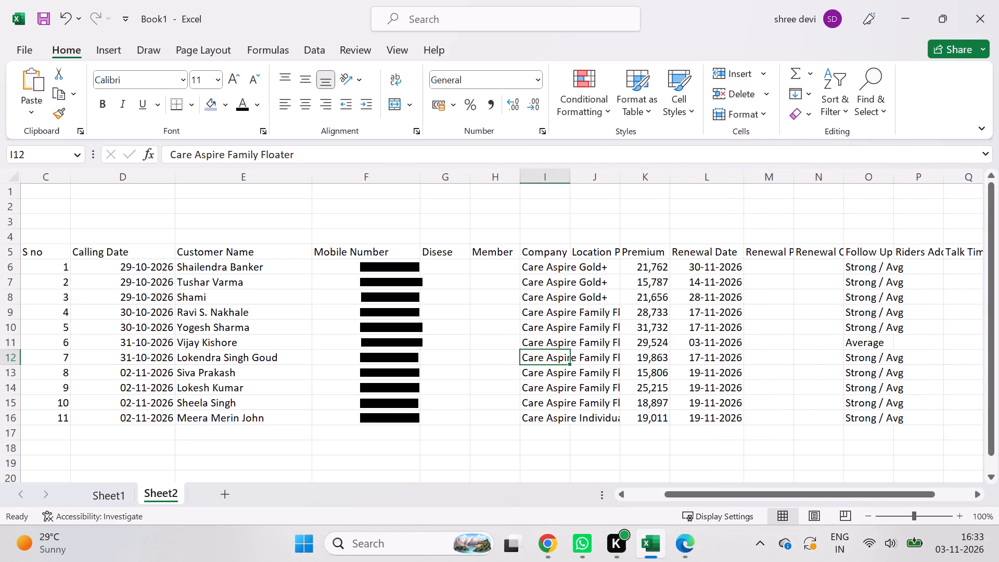
left_click_drag(620, 177, 637, 178)
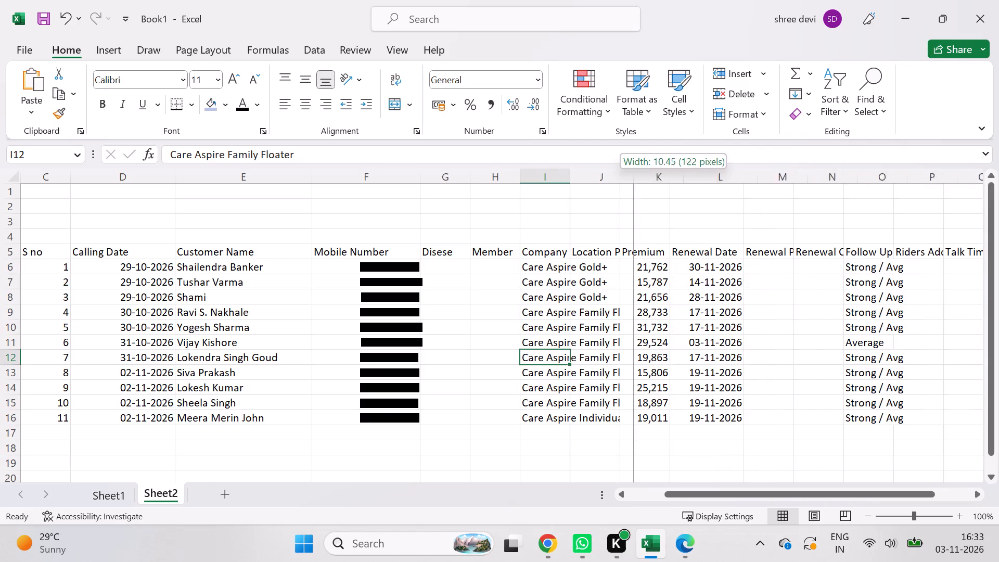
left_click_drag(637, 178, 656, 178)
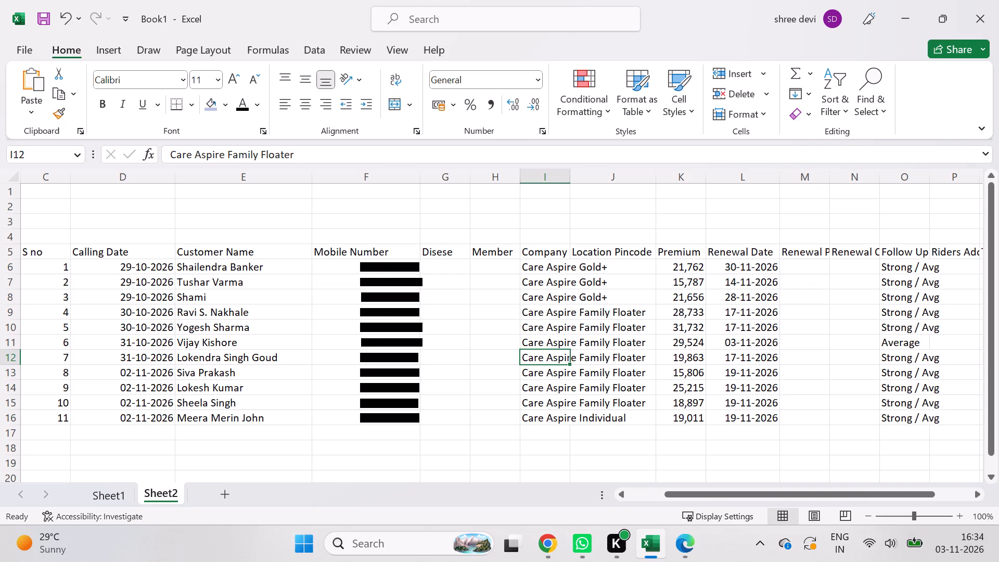
Left-align the Mobile Number column's cells from the header in F5 down to F17.
left_click_drag(383, 249, 380, 438)
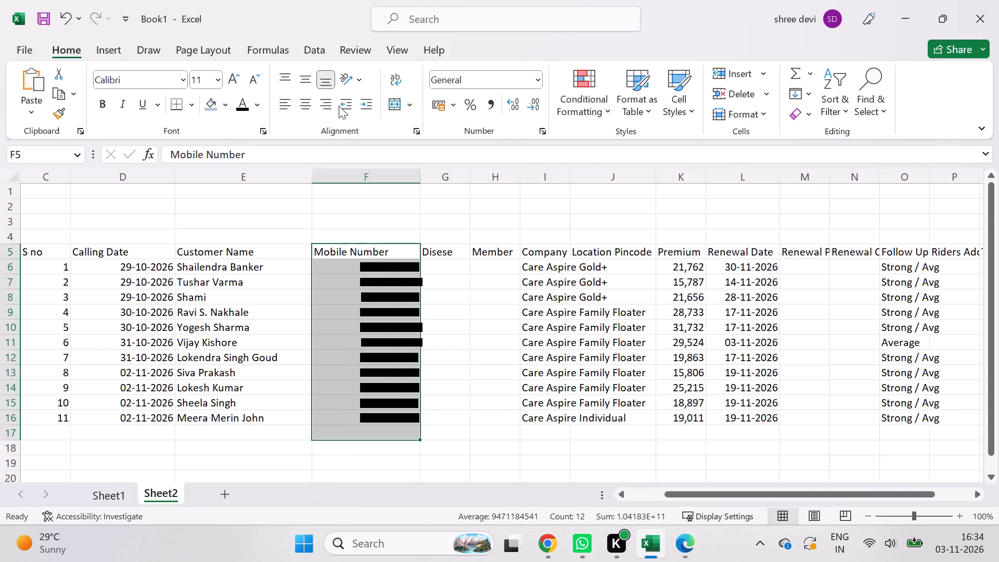
left_click(291, 107)
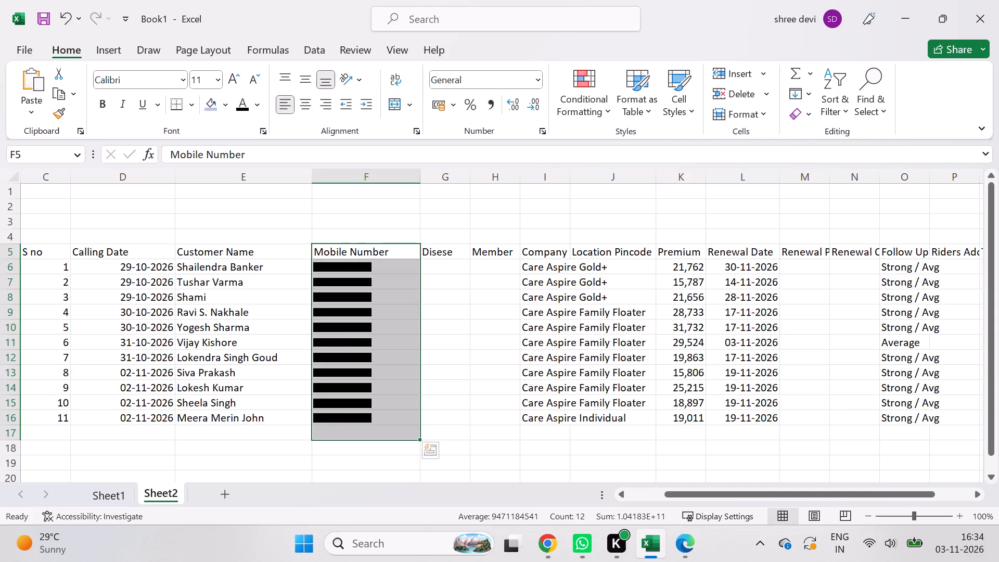
Replace the Disese header in cell G5 with "feedback".
left_click(447, 297)
left_click(454, 263)
left_click(455, 254)
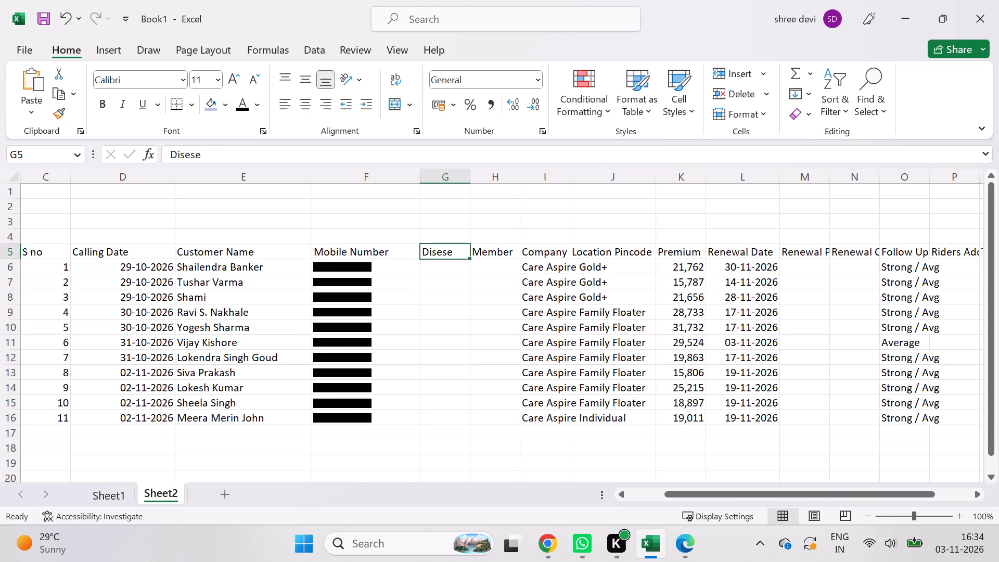
key("BackSpace")
type("feedback")
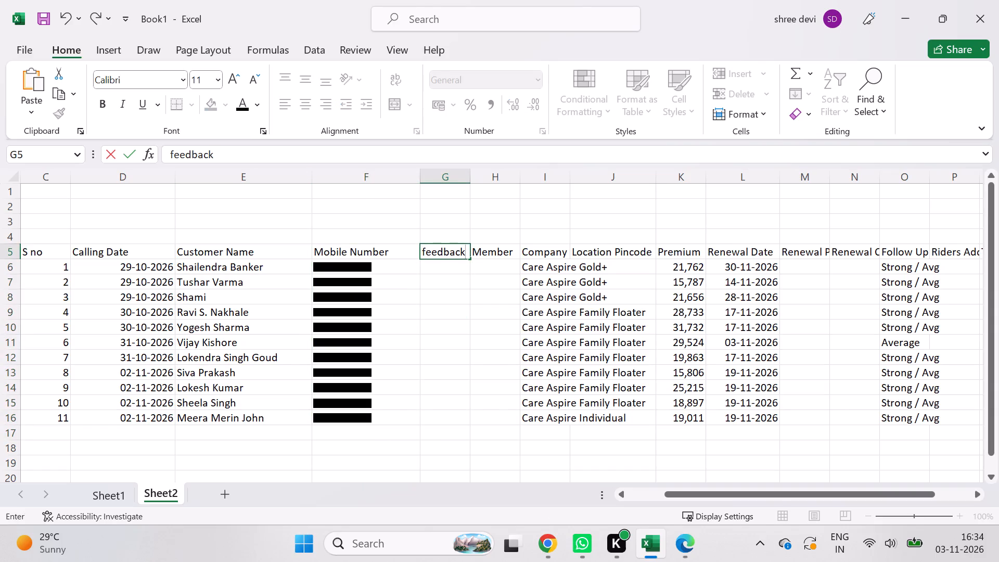
left_click(455, 265)
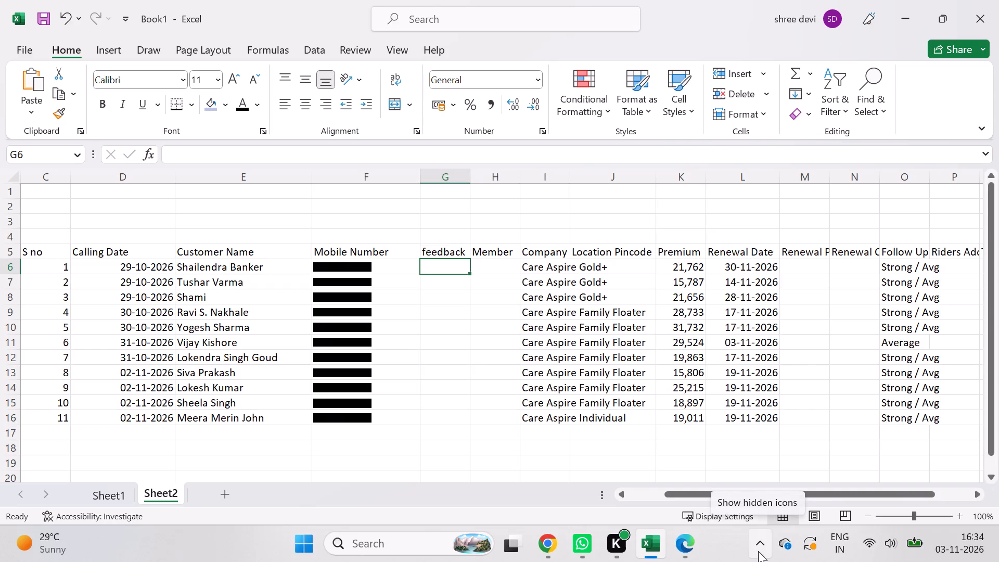
Widen the Feed Back and Agent Name columns at the table's far end.
left_click(947, 493)
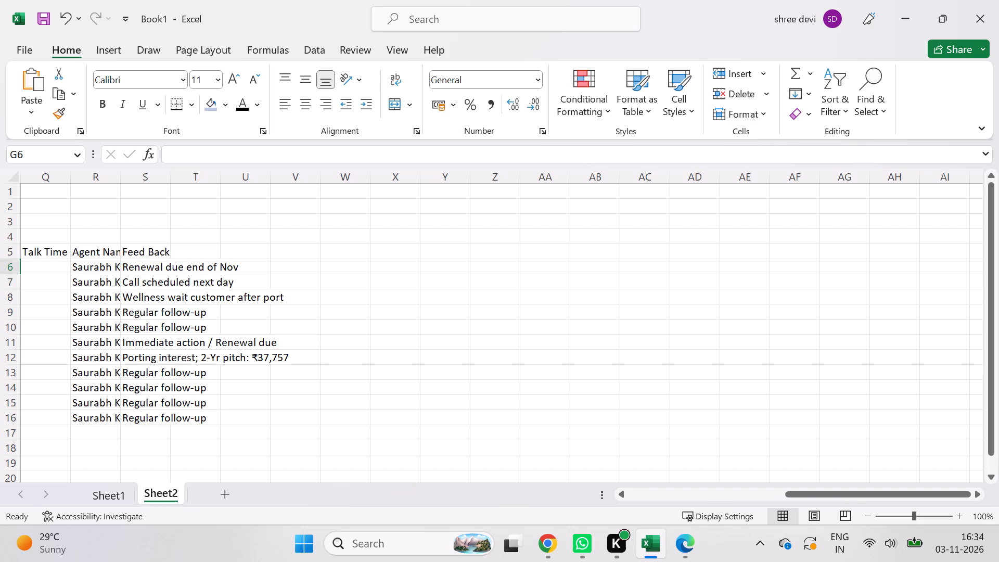
left_click_drag(169, 171, 229, 178)
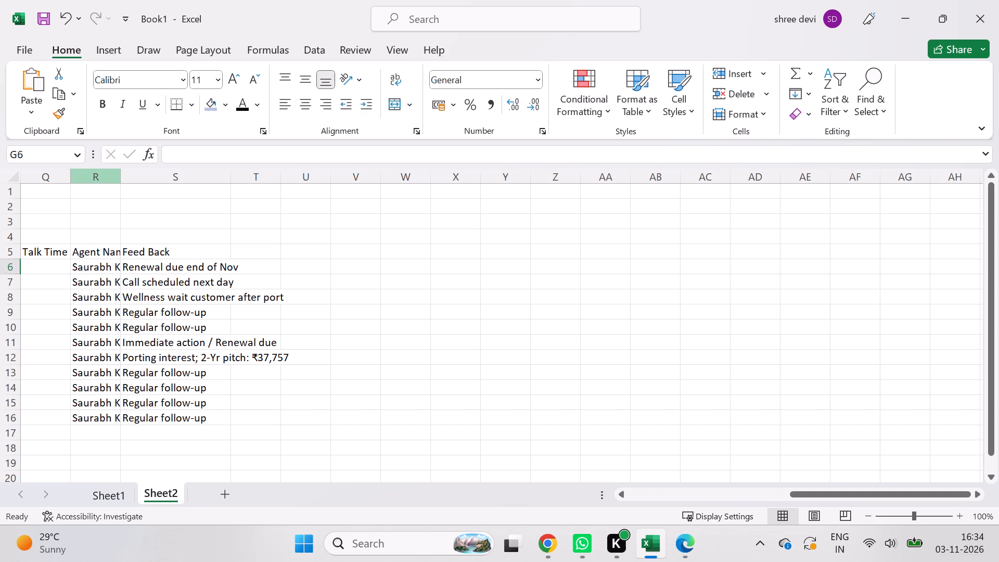
left_click_drag(122, 181, 181, 185)
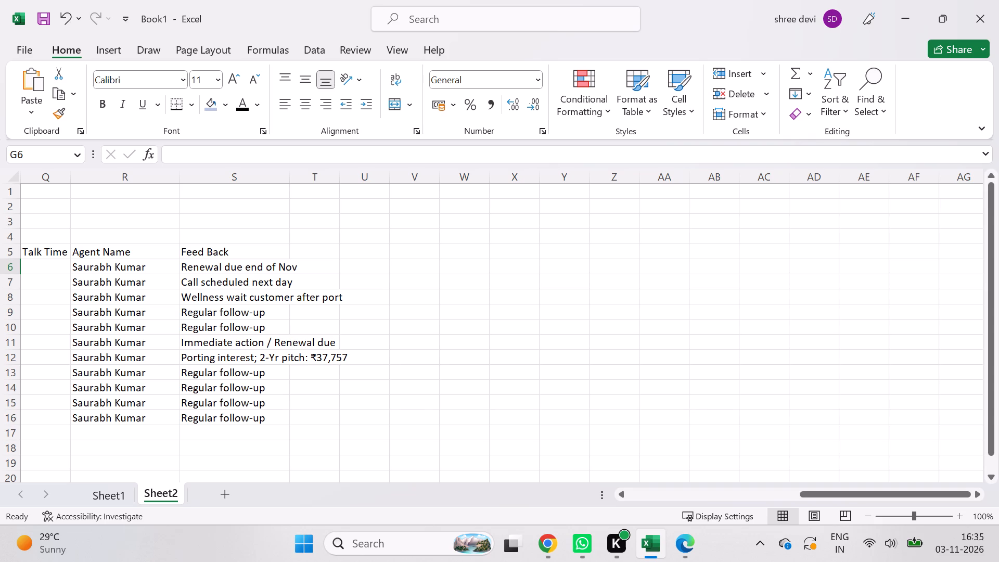
Delete the entire Member column, which sits between the feedback and Company columns.
scroll(104, 357, "up", 1)
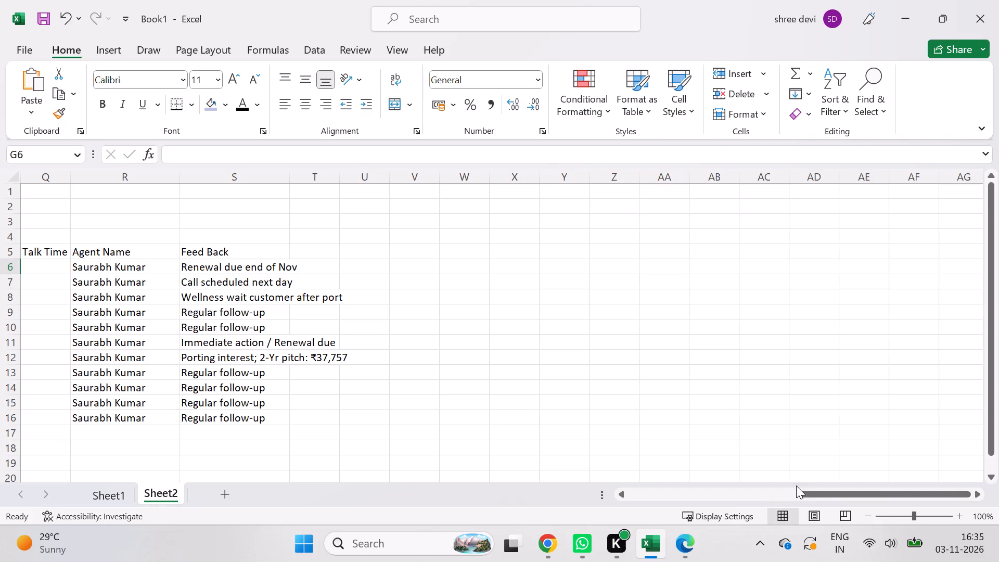
left_click(793, 494)
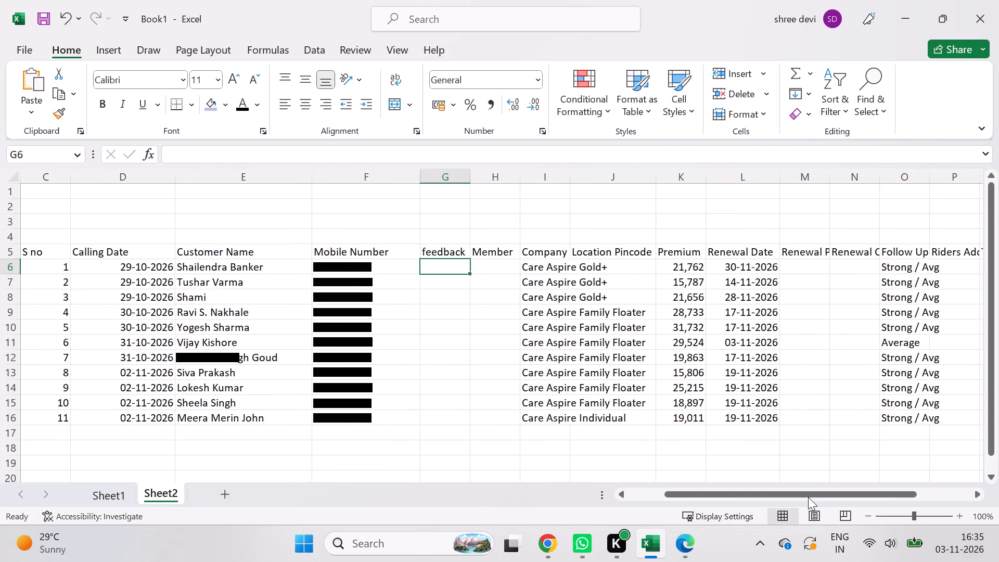
right_click(506, 177)
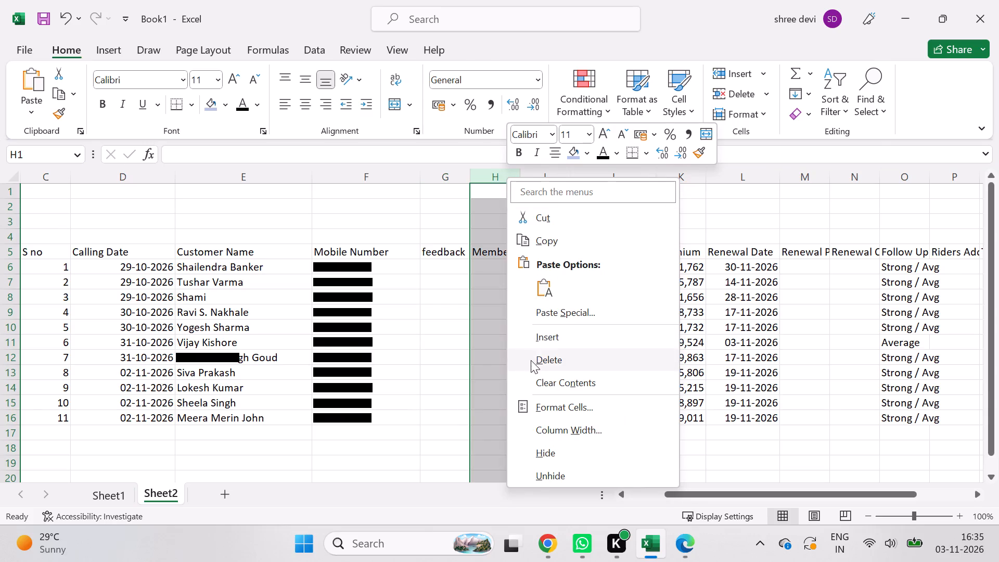
left_click(531, 361)
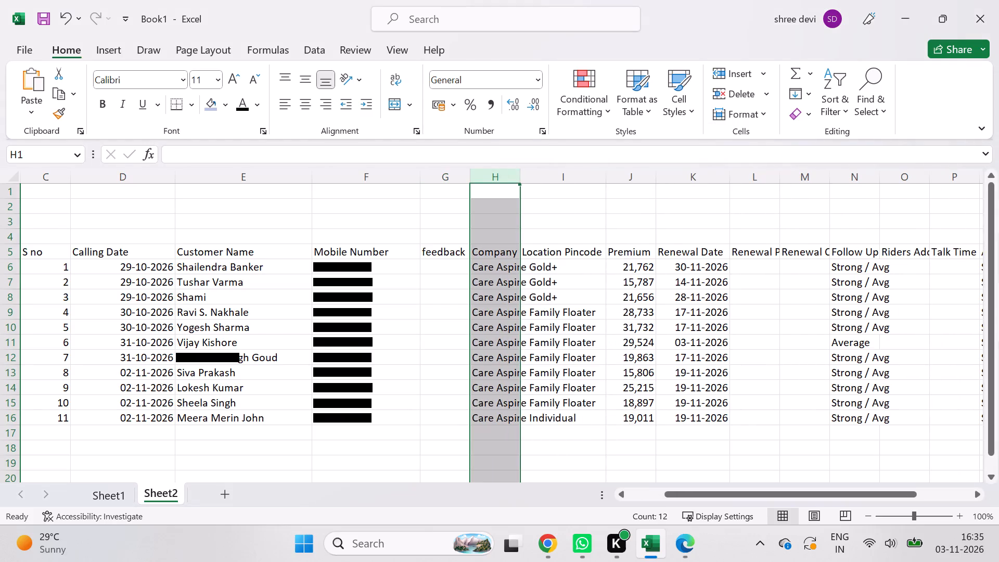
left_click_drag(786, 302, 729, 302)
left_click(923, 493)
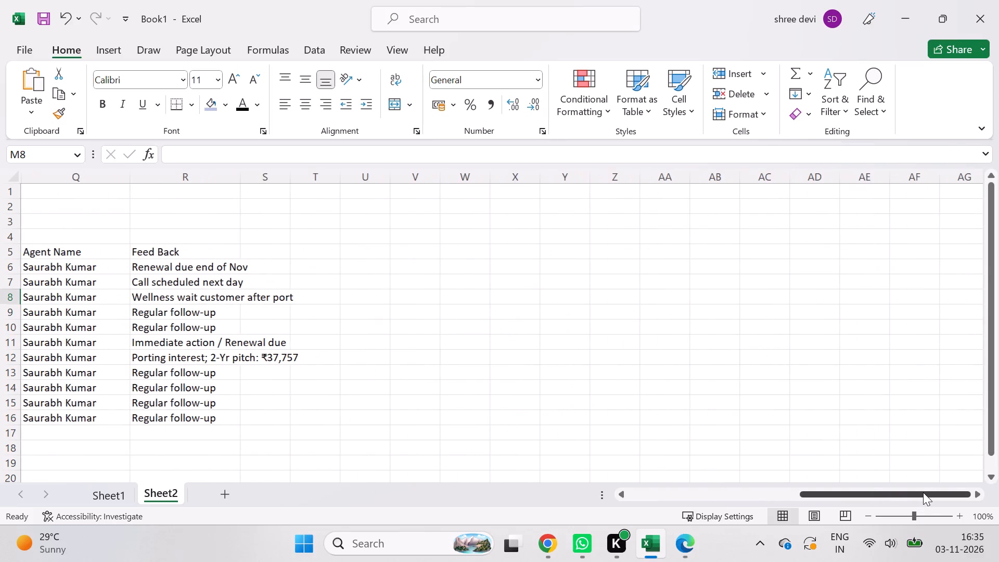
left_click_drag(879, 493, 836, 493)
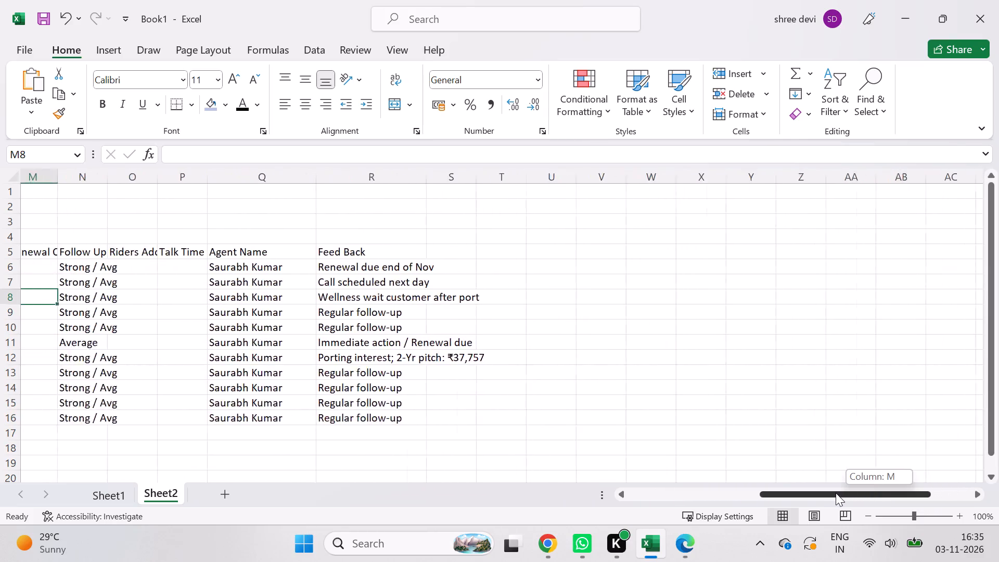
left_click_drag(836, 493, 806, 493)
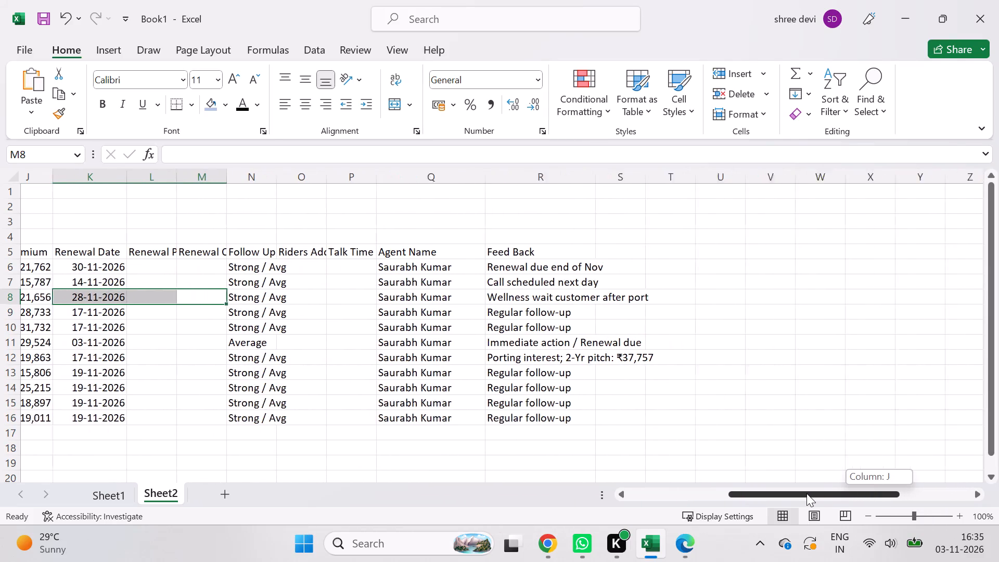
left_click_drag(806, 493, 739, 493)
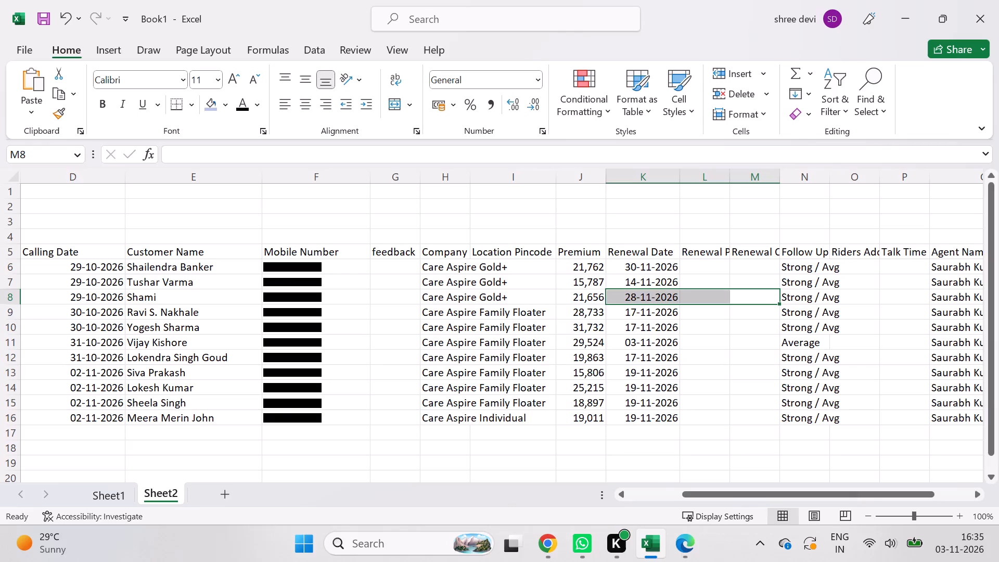
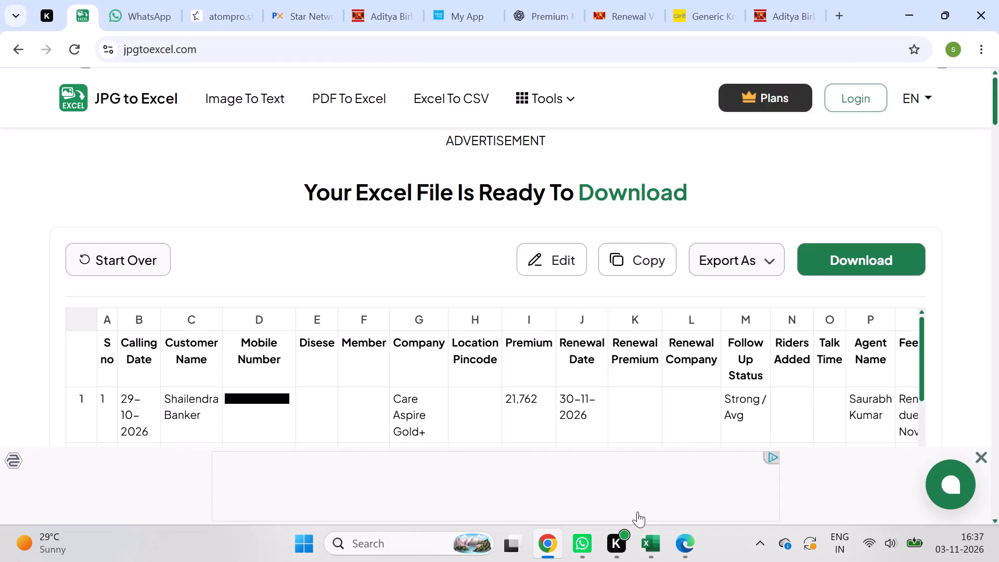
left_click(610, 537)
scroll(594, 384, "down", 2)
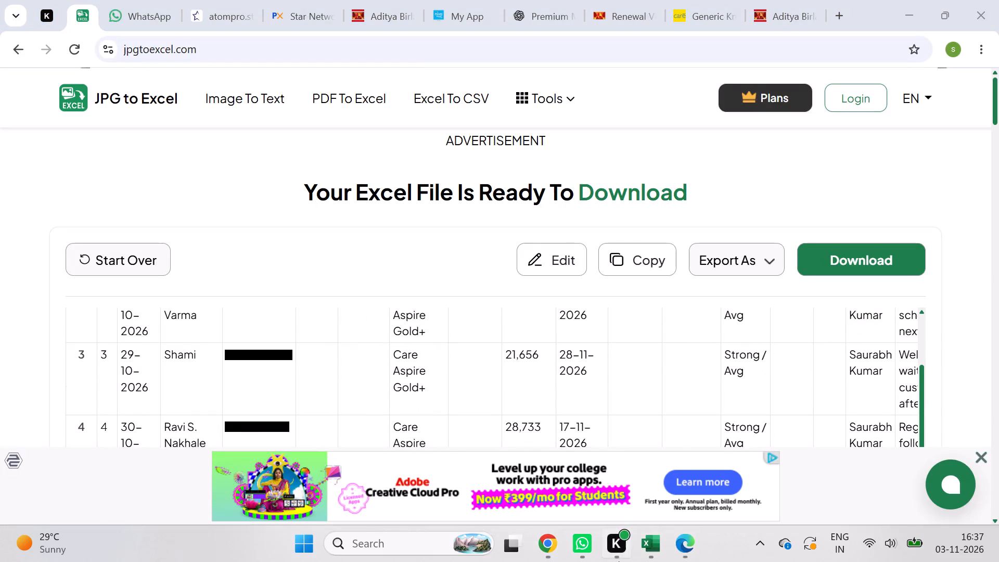
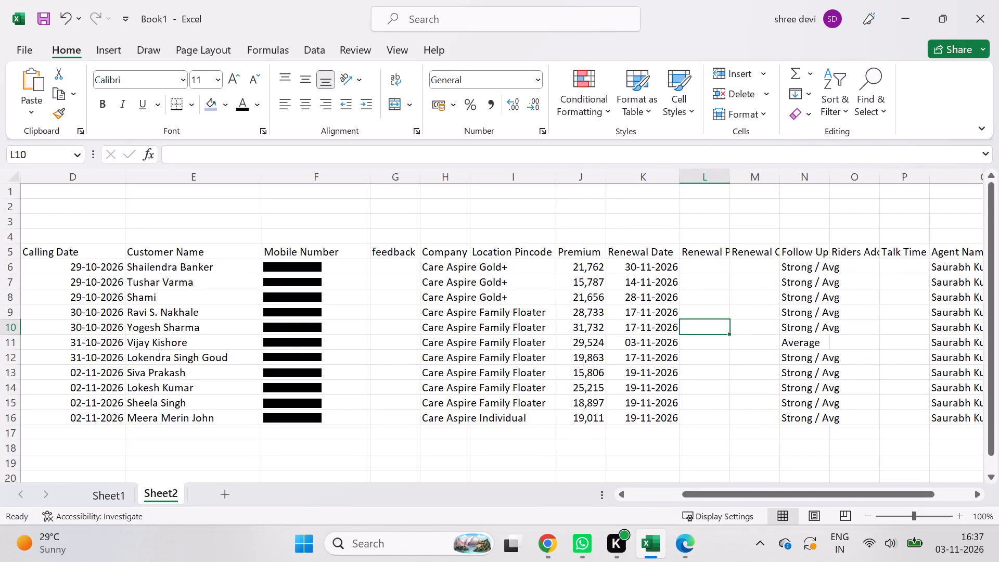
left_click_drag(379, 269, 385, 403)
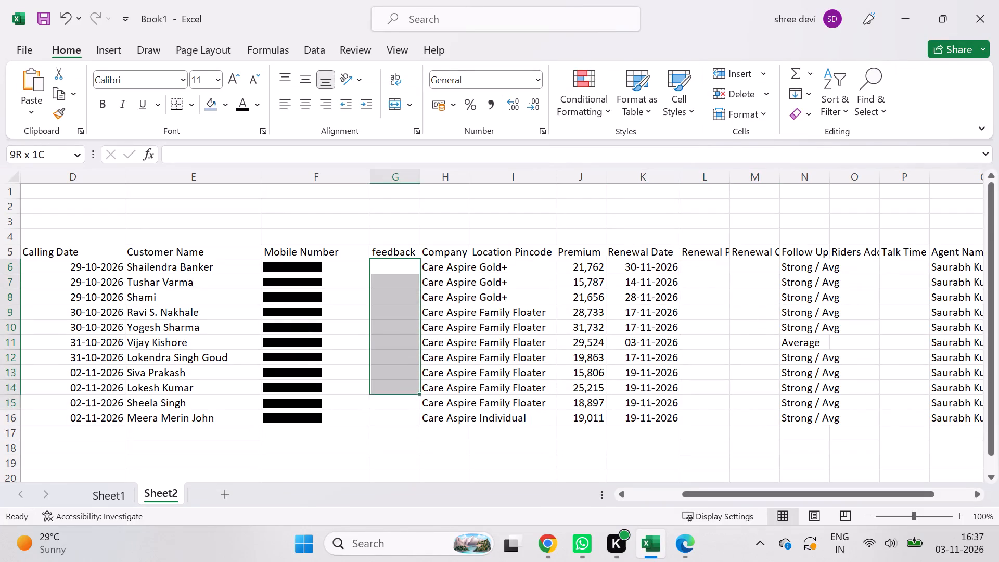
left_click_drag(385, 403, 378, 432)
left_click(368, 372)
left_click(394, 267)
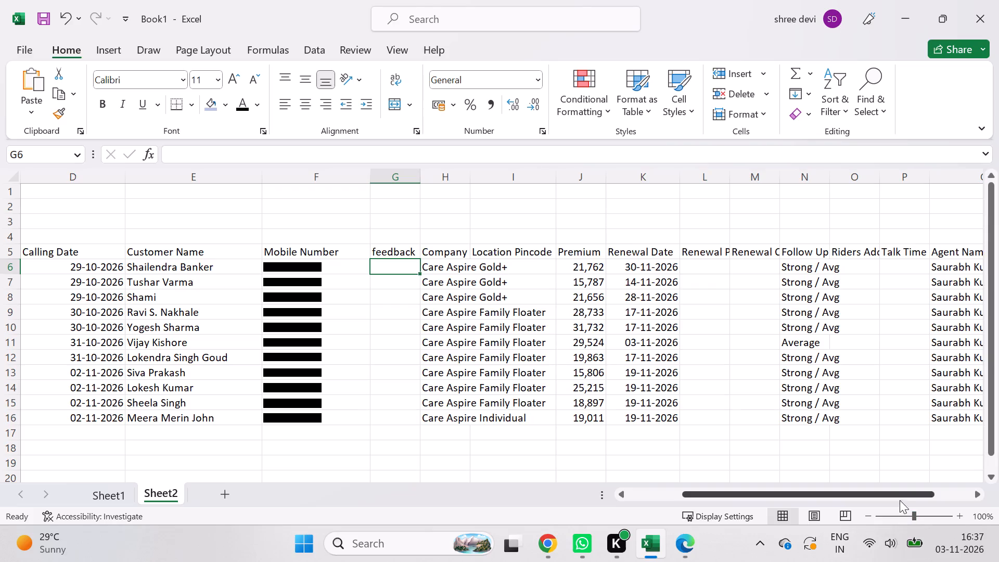
Delete the empty Talk Time and Riders columns between Follow Up Status and Agent Name.
left_click_drag(900, 498, 941, 497)
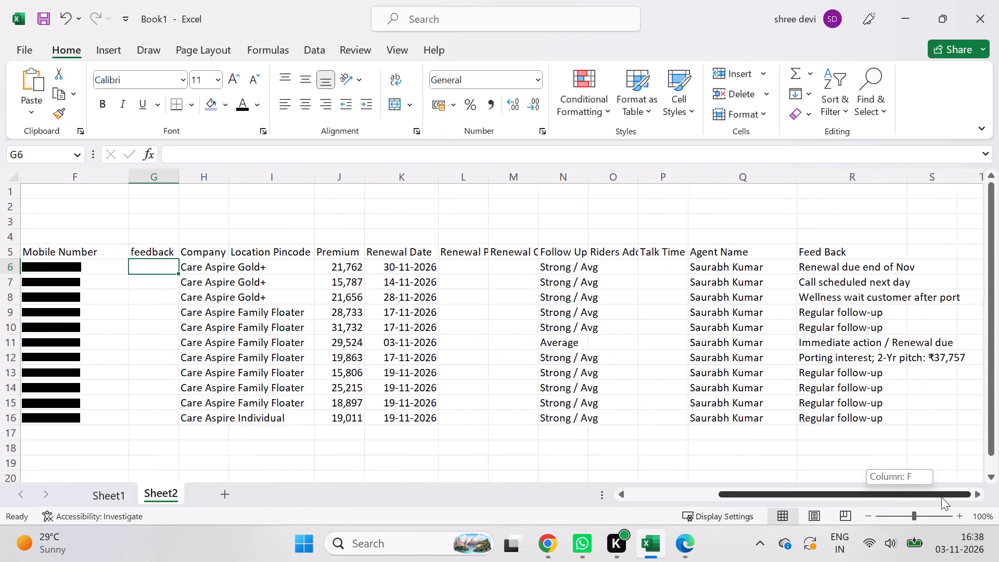
left_click_drag(941, 497, 916, 501)
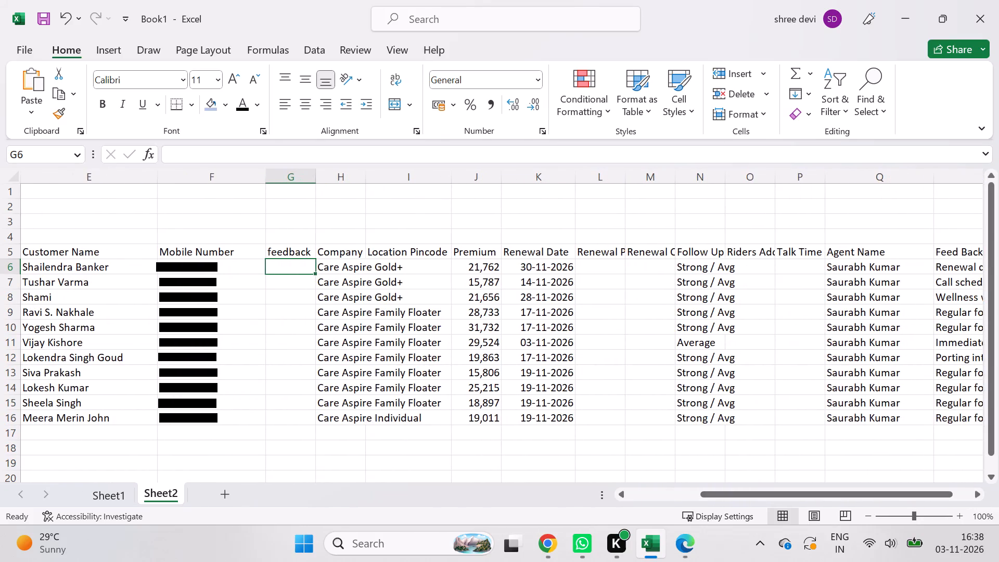
right_click(795, 177)
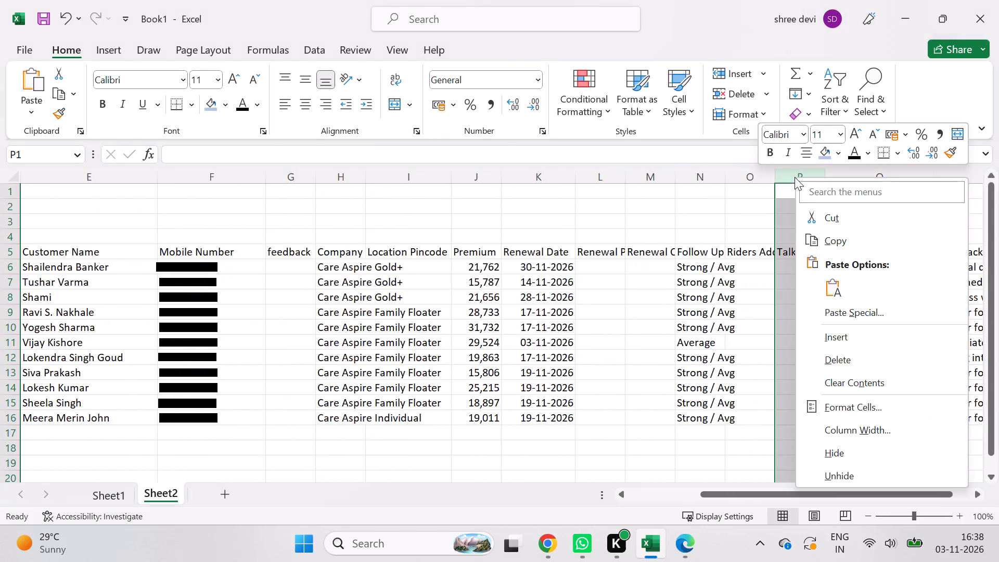
left_click(832, 357)
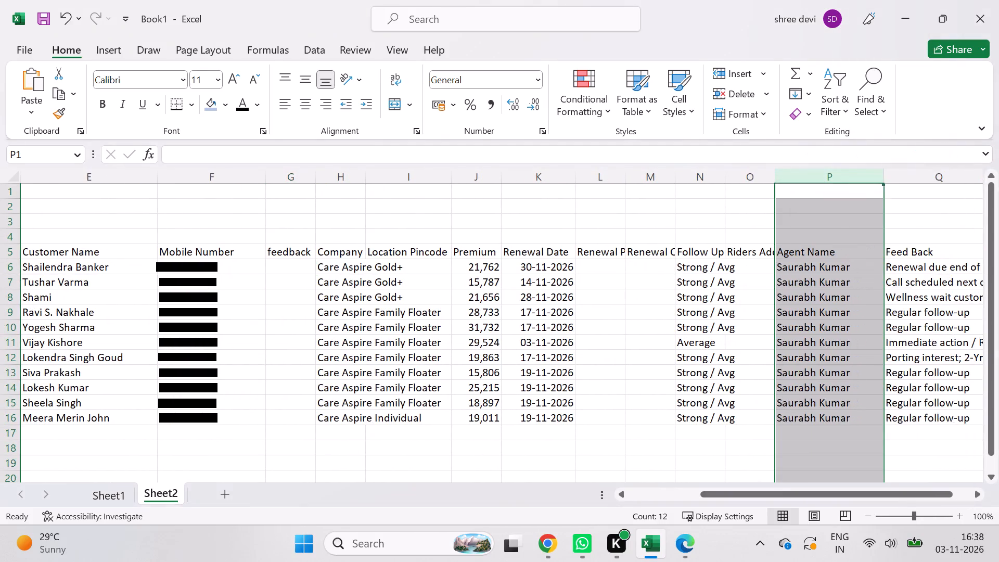
right_click(756, 178)
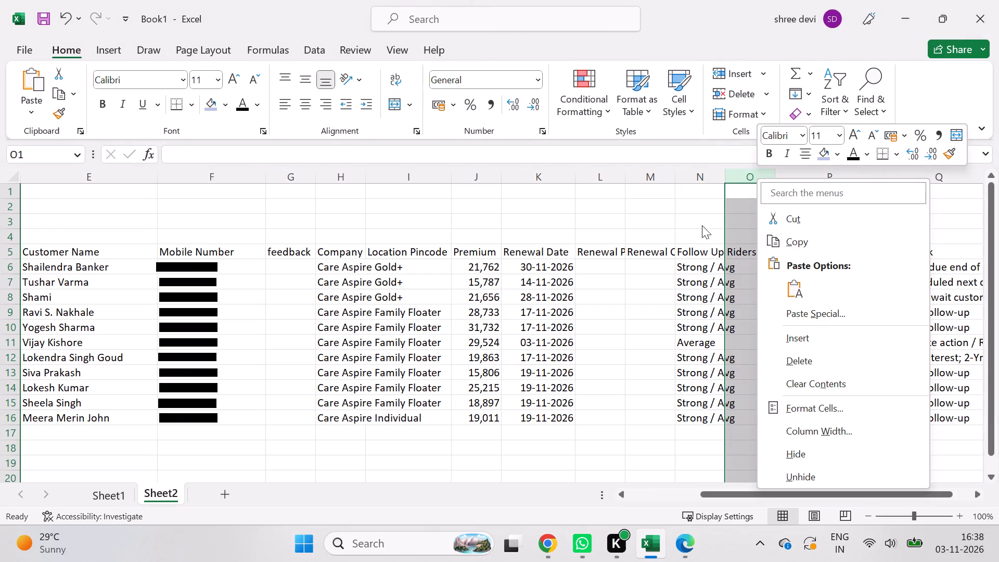
right_click(802, 361)
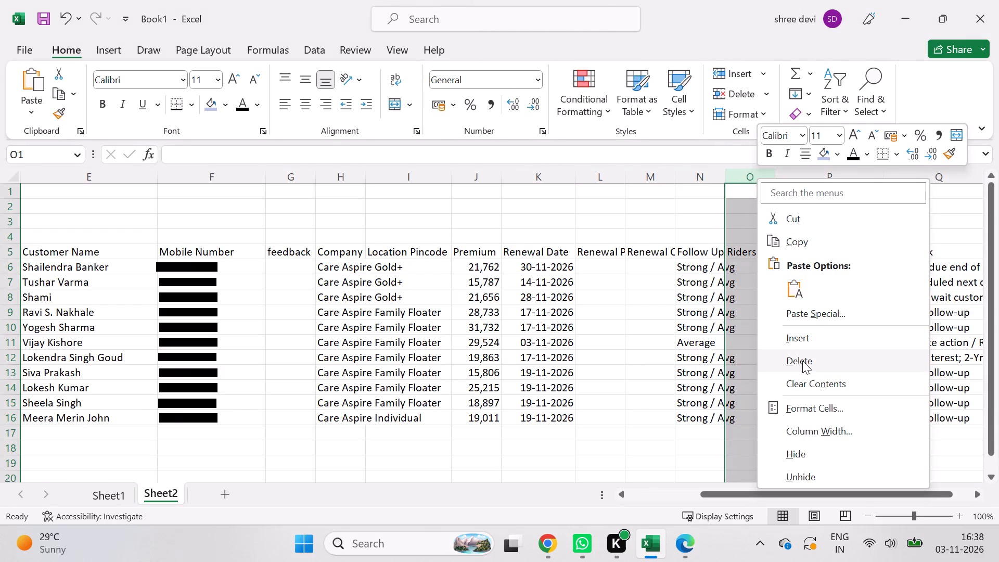
right_click(799, 358)
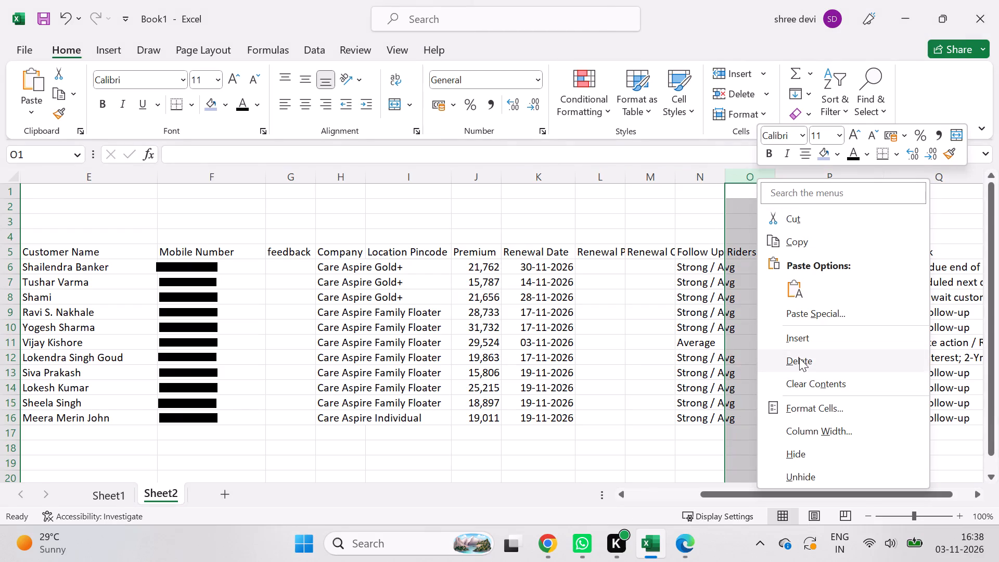
left_click(799, 358)
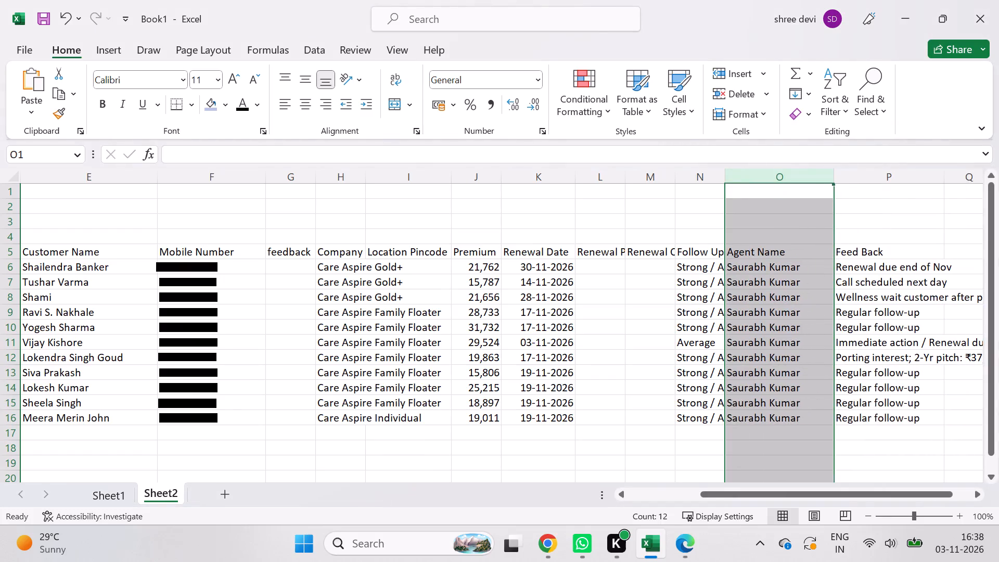
Delete the two empty Renewal columns between Renewal Date and Follow Up Status.
right_click(643, 173)
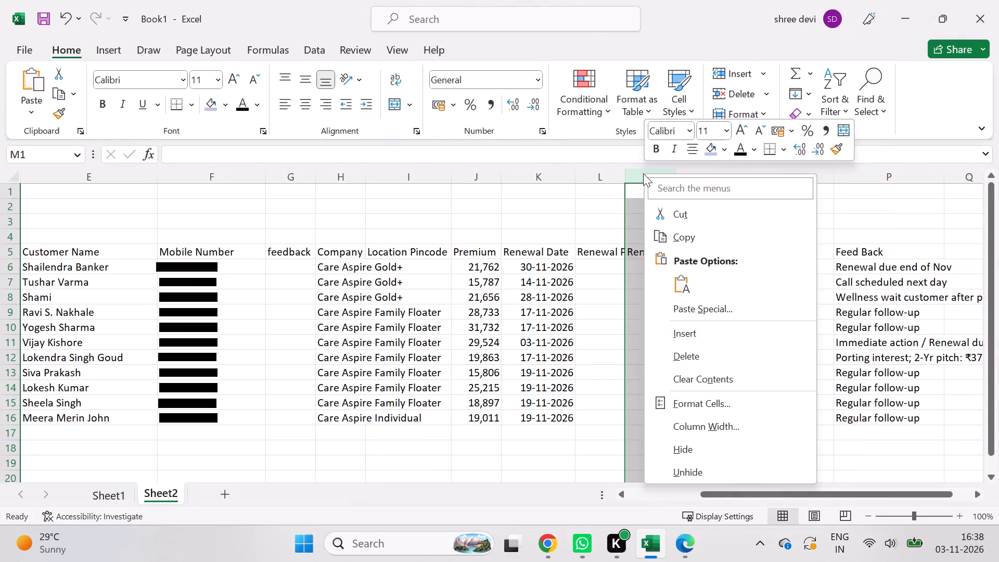
left_click(688, 356)
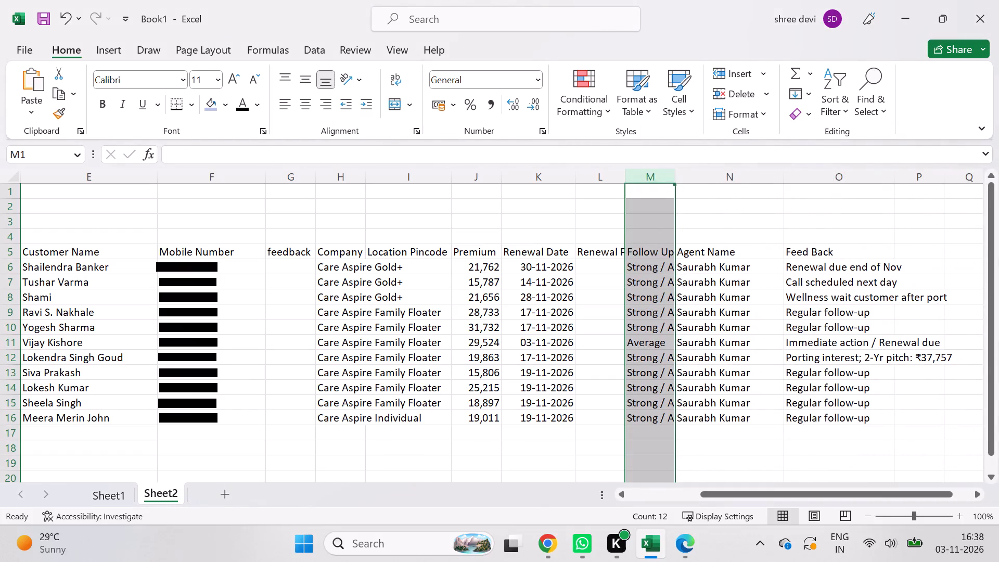
right_click(598, 192)
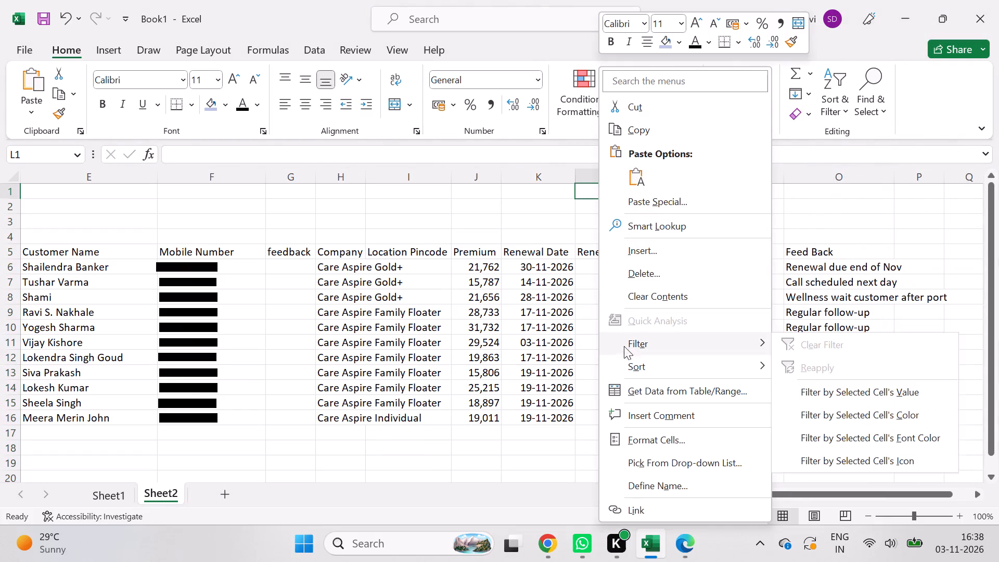
left_click(590, 301)
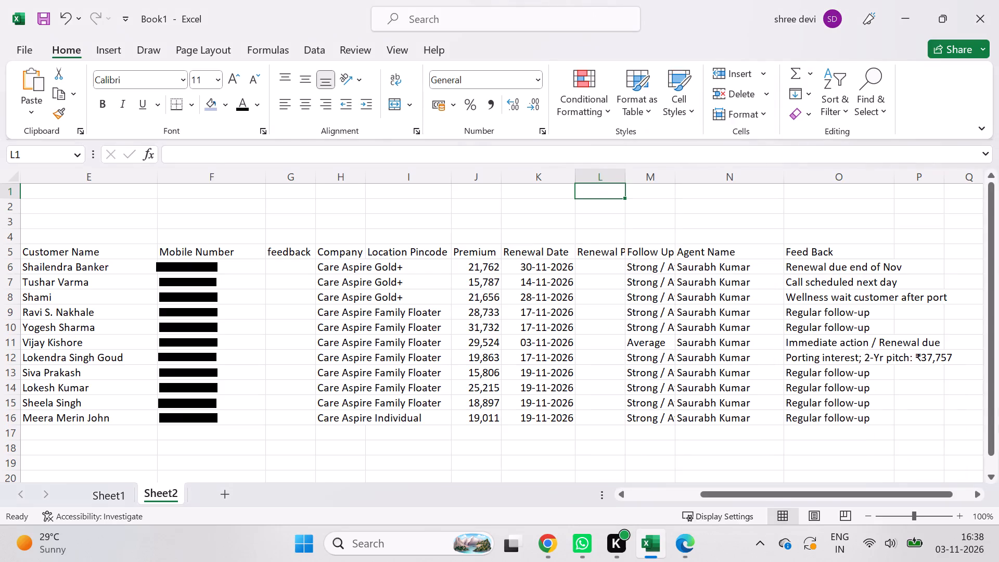
right_click(599, 176)
left_click(636, 360)
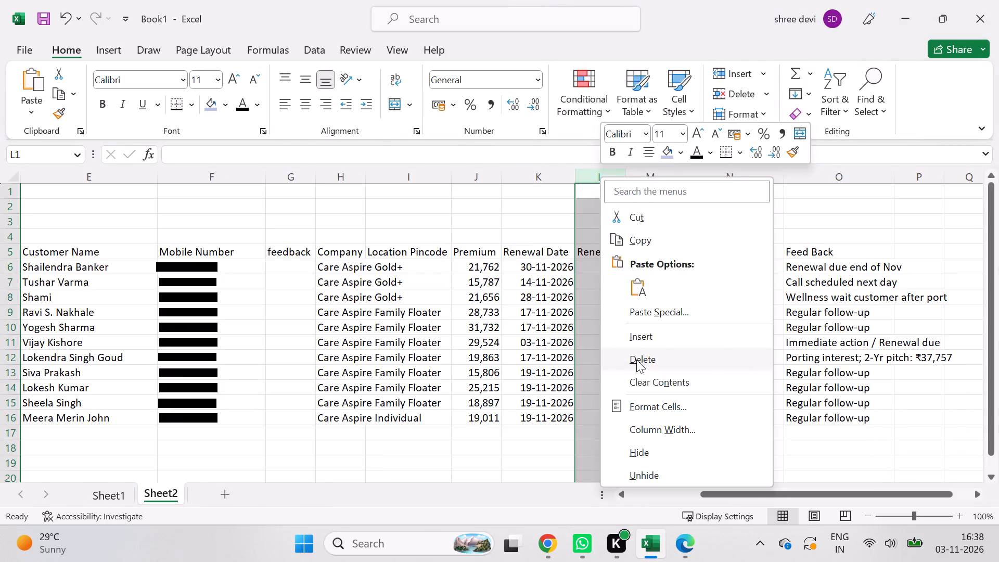
left_click(713, 403)
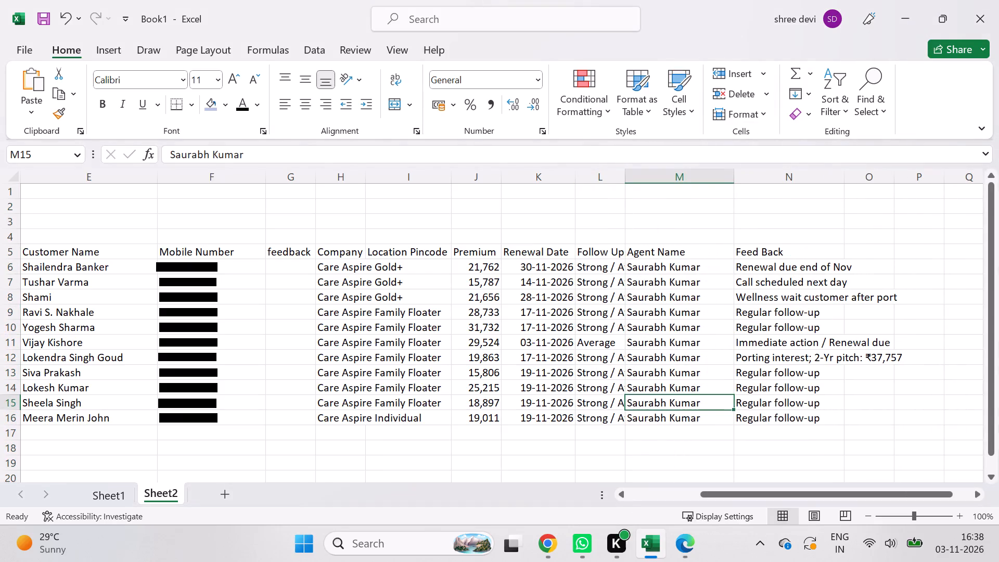
Widen the Follow Up Status column so its full header and entries fit.
left_click_drag(625, 173, 660, 180)
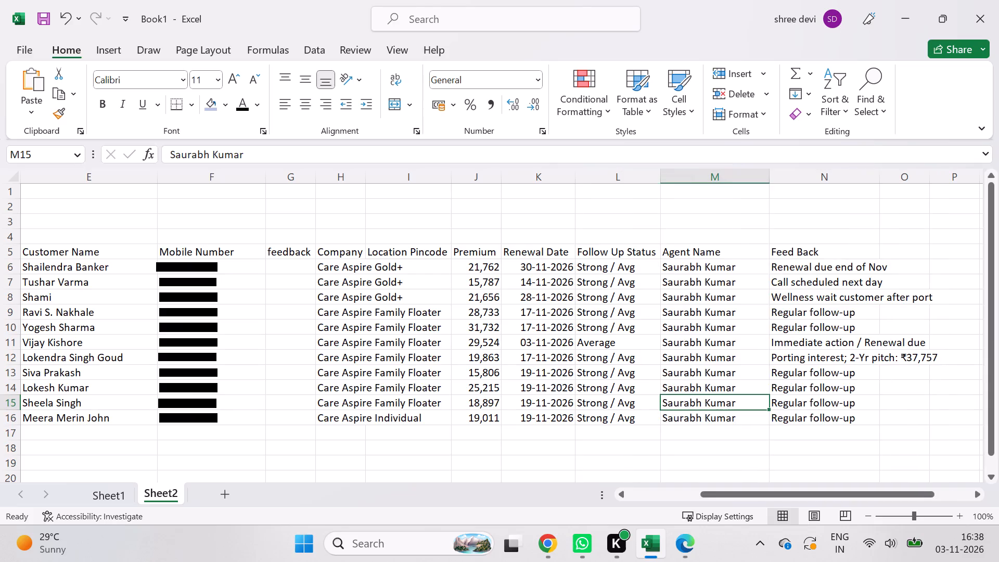
Enter "Calll cut" as the feedback for the first customer, in cell G6.
left_click(290, 265)
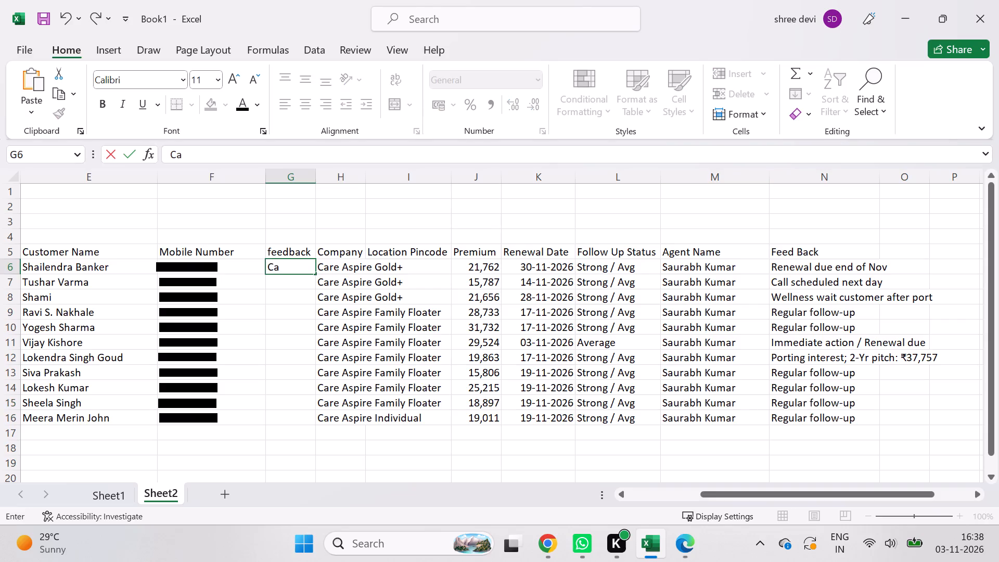
type("lll")
key("space")
type("cut")
left_click(282, 284)
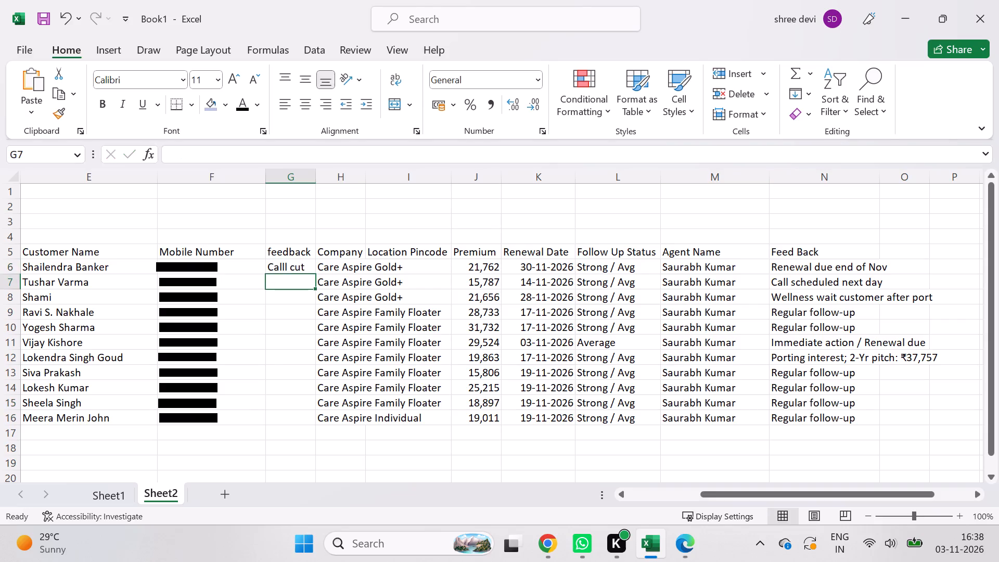
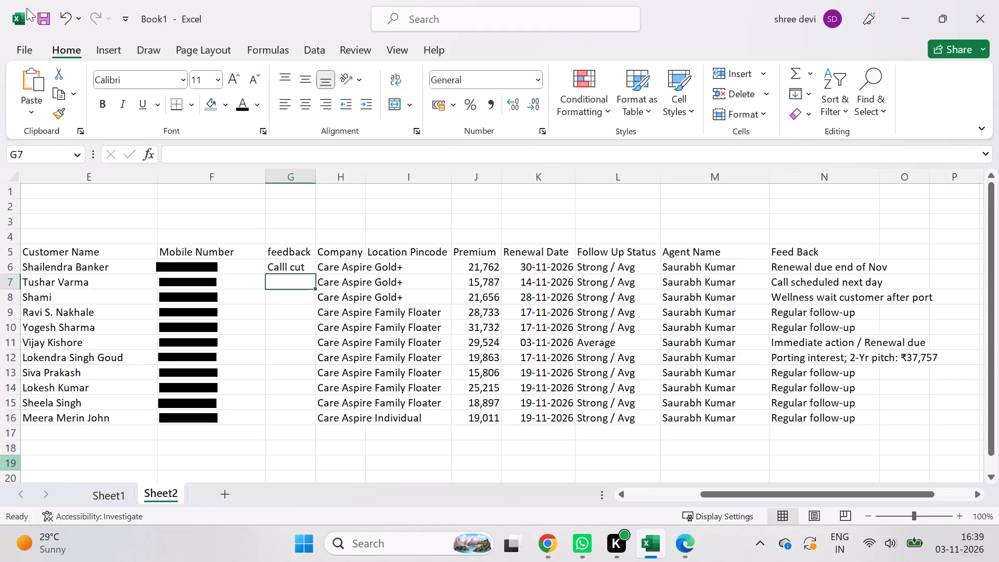
Enter "busy" as the feedback for the second customer, in cell G7.
type("bsuy")
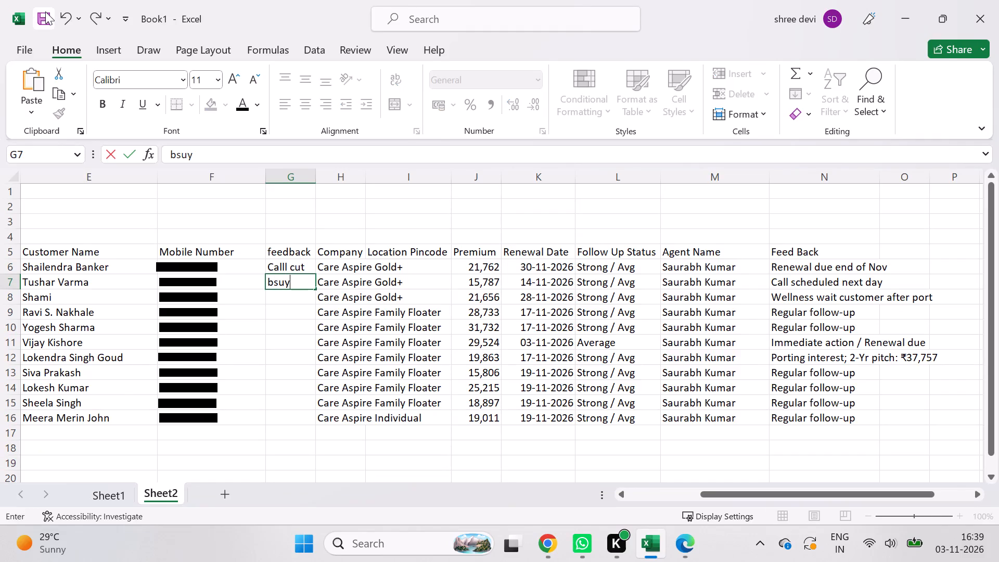
key("BackSpace")
key("BackSpace")
key("BackSpace")
type("usy")
left_click(287, 304)
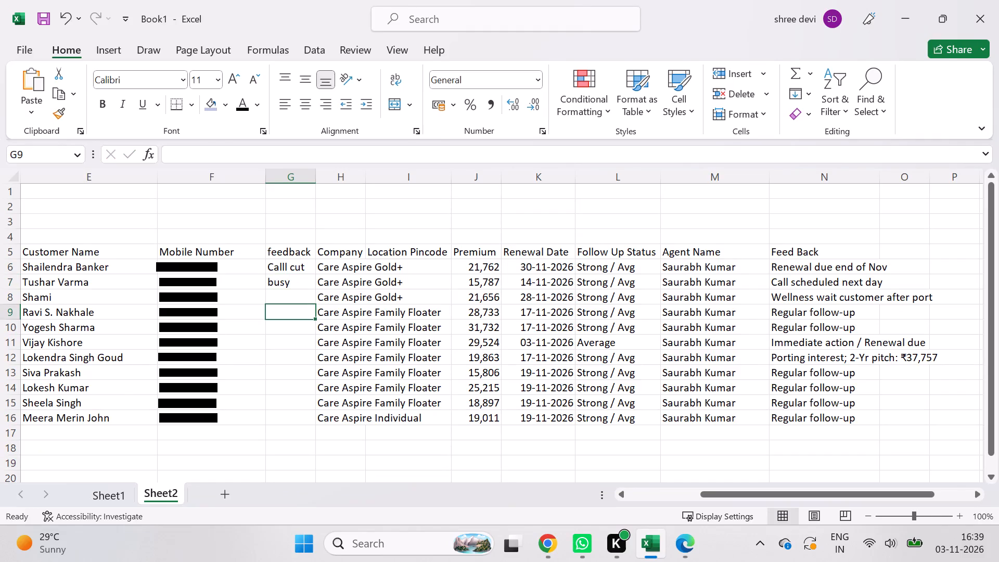
Enter "switch off" as the feedback for the third customer, in cell G8.
left_click(291, 292)
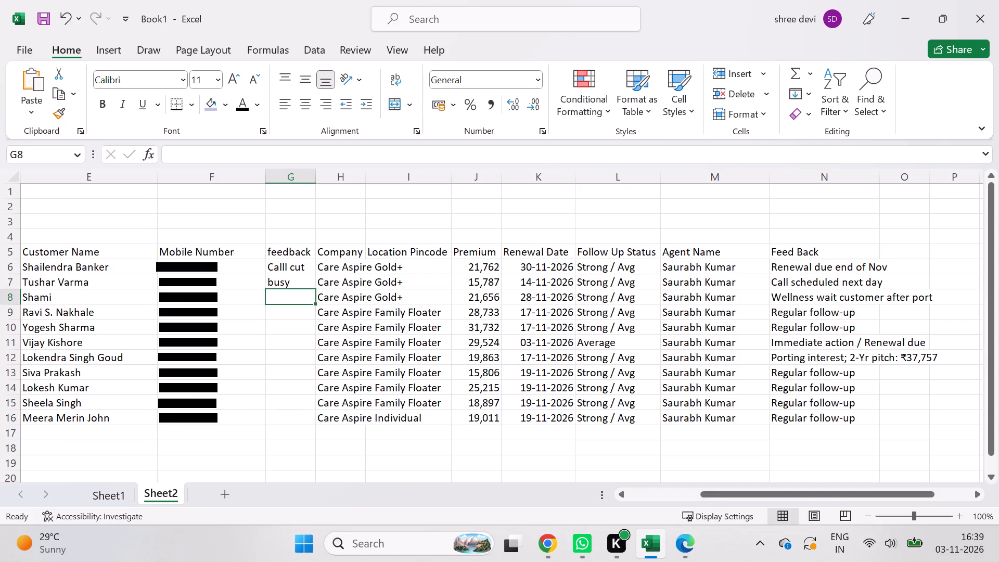
type("swit")
type("cj")
key("h")
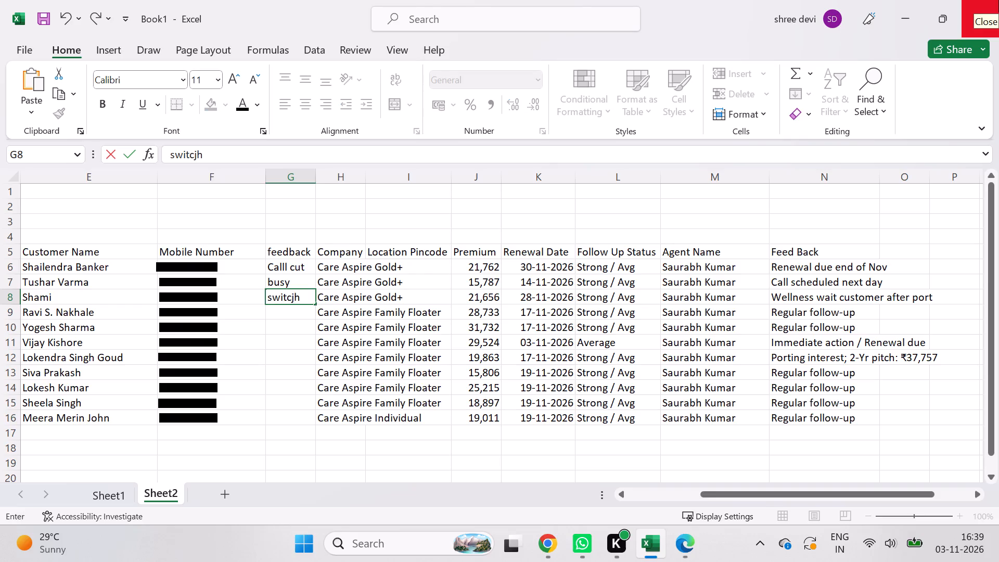
key("BackSpace")
key("BackSpace")
key("BackSpace")
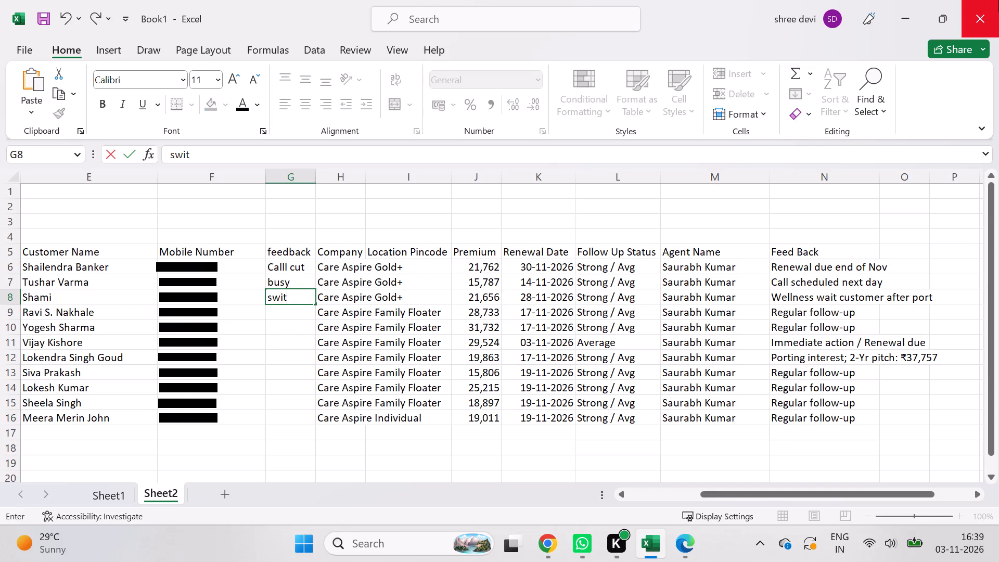
key("c")
key("h")
key("space")
type("of")
key("f")
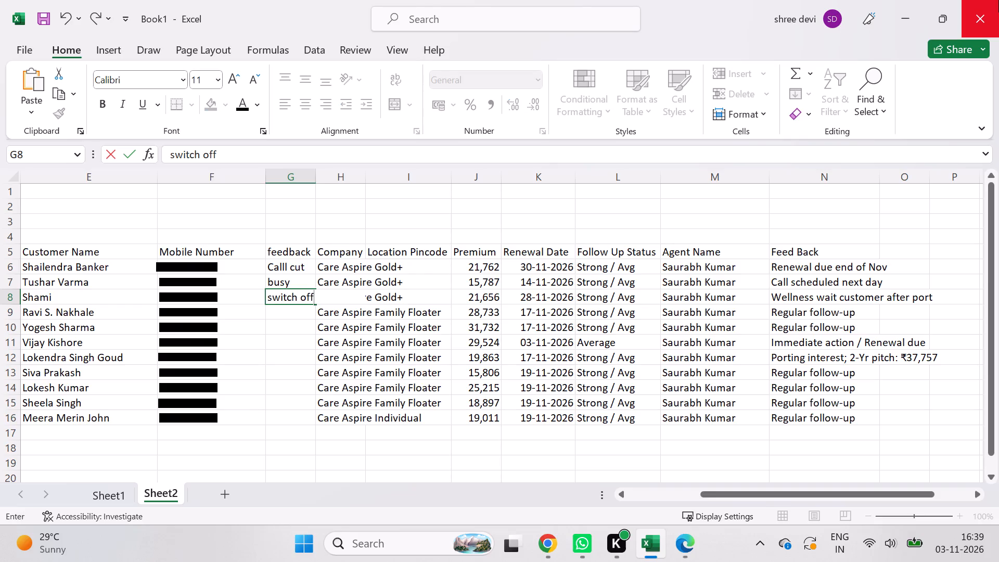
Widen the feedback column G slightly so its entries fit with some room to spare.
left_click(306, 179)
left_click_drag(315, 178, 332, 178)
left_click(289, 317)
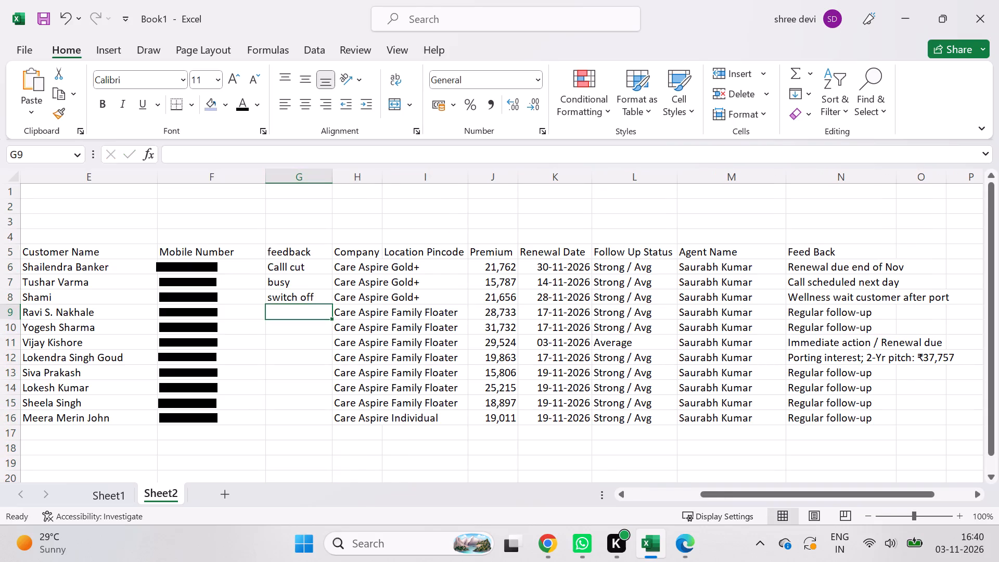
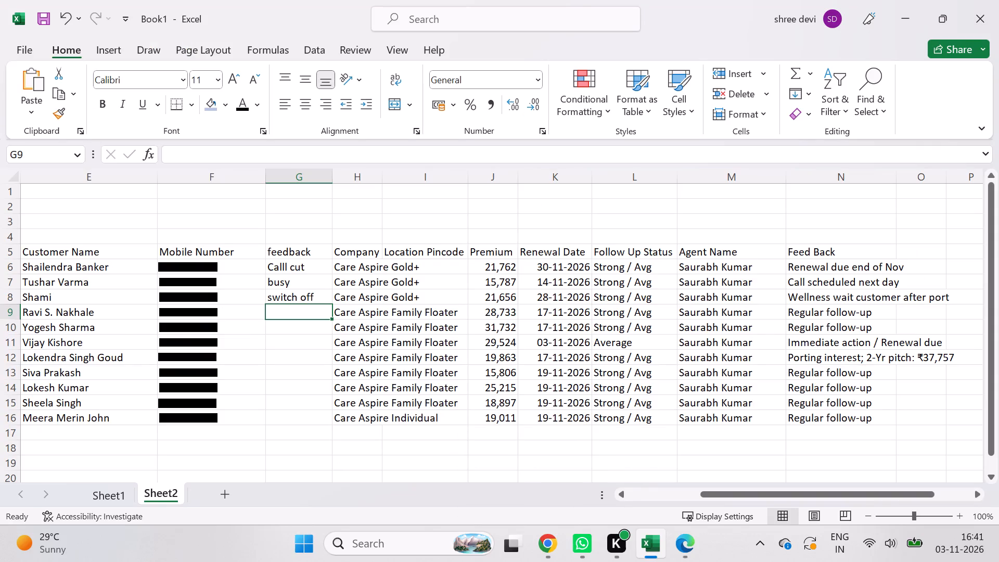
Enter "port by shanu" as the feedback for the fourth customer, in cell G9.
type("port by shanu")
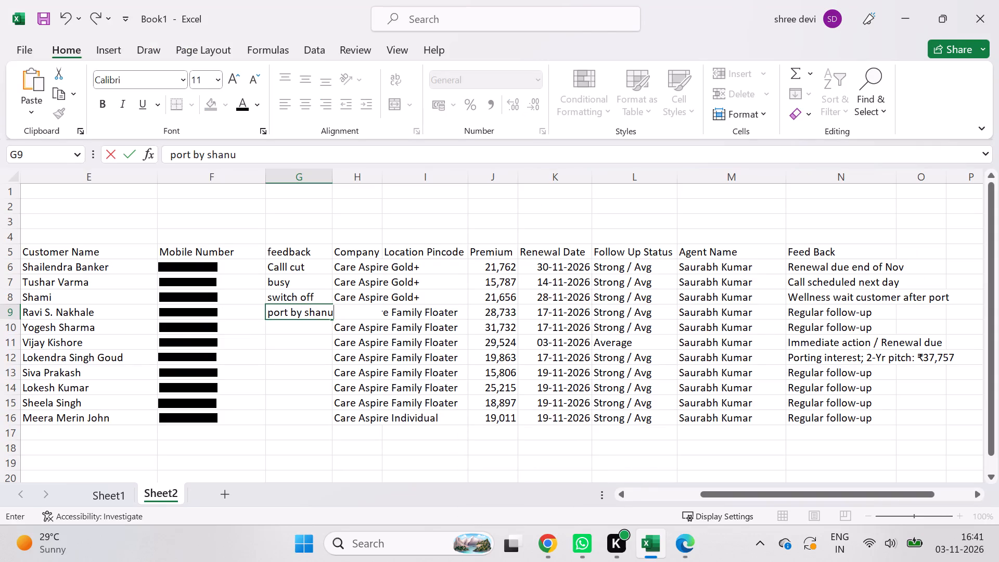
Widen the feedback column G so the full G9 entry fits, and move to cell G10 for the fifth customer.
left_click(329, 181)
left_click_drag(331, 180, 336, 180)
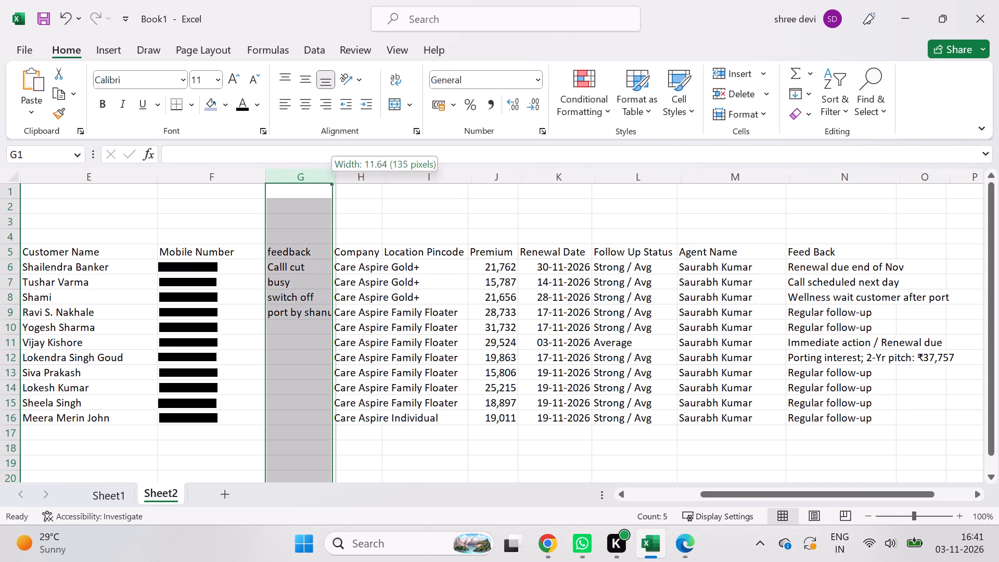
left_click_drag(336, 180, 344, 181)
left_click(286, 327)
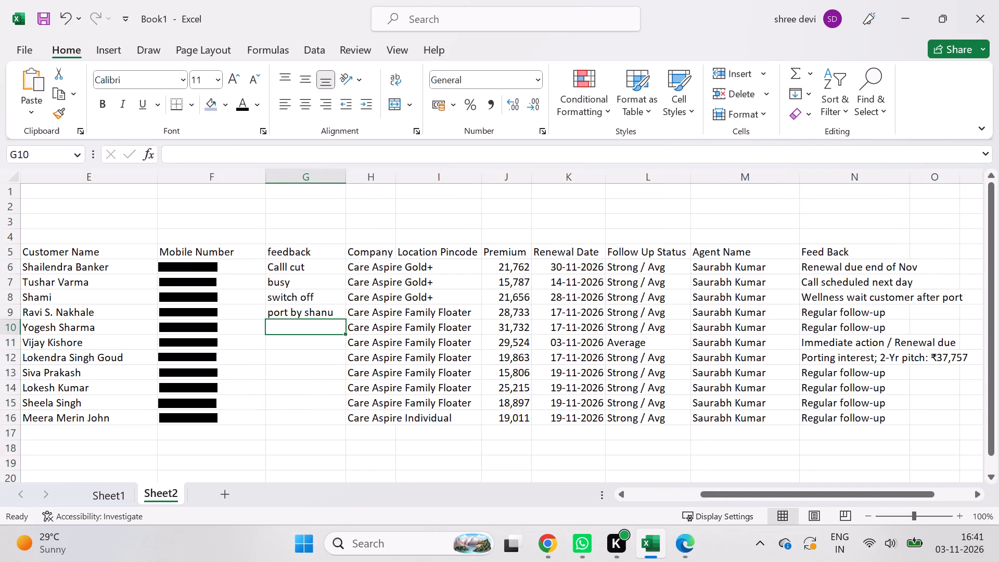
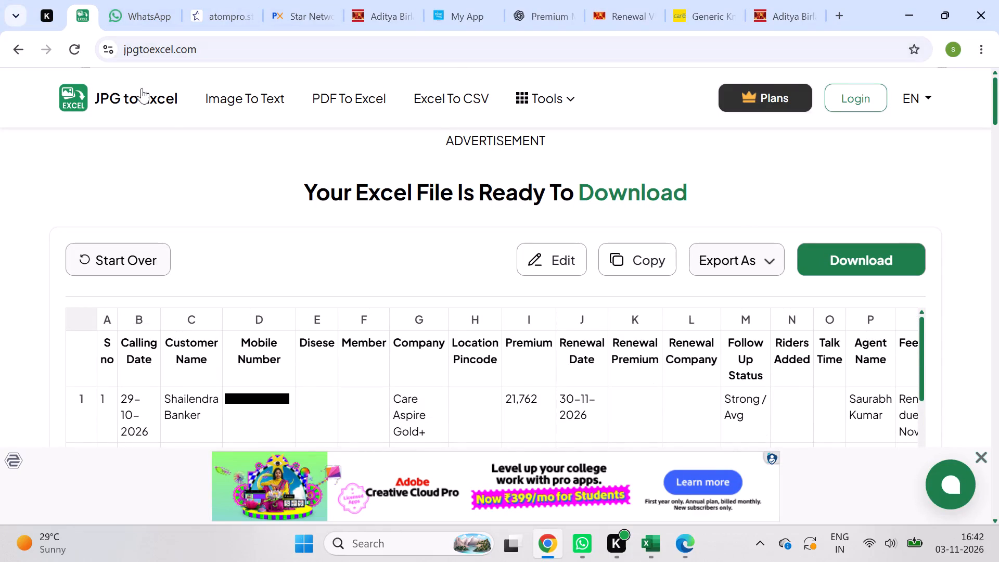
Start the JPG to Excel converter over, discarding the converted leads table for a new upload.
left_click(127, 264)
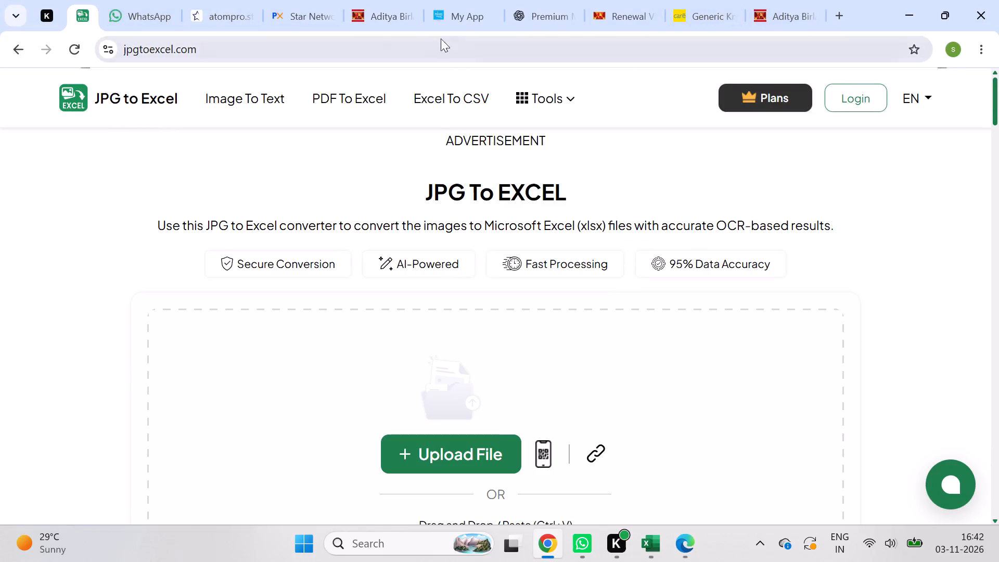
Switch to Book1 in Excel and enter "ring" as the fifth customer's feedback in cell G10.
left_click(651, 542)
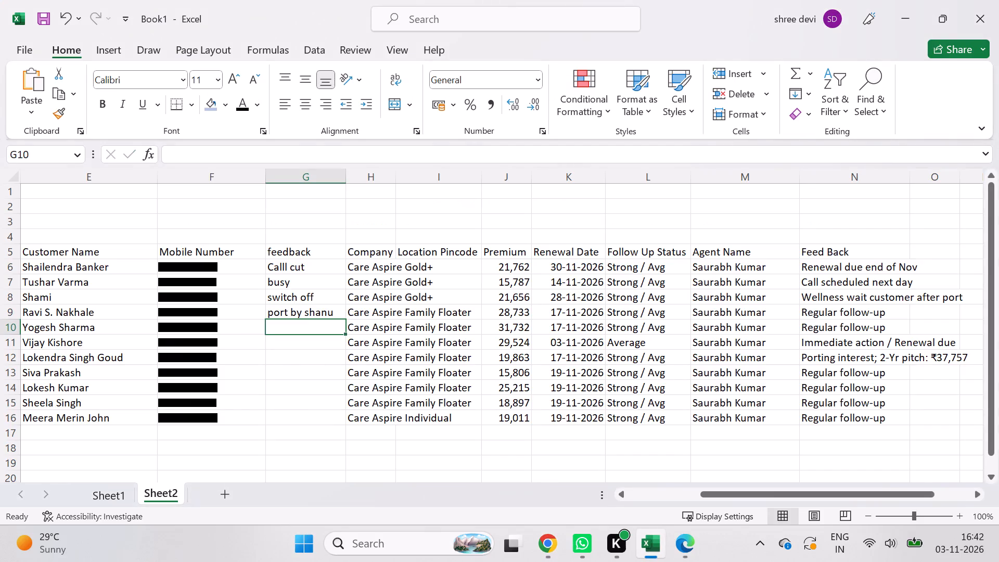
key("r")
type("ing")
left_click(321, 343)
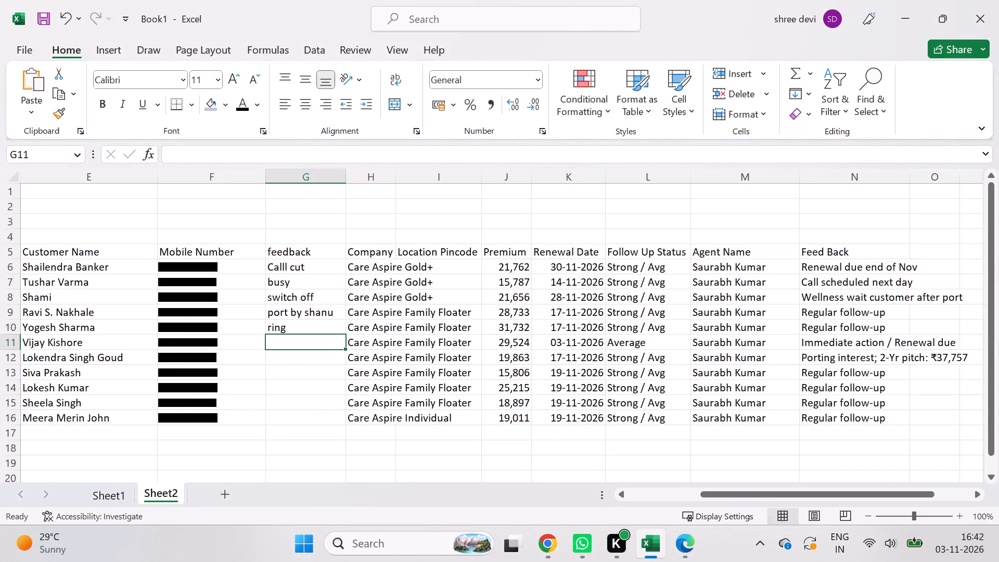
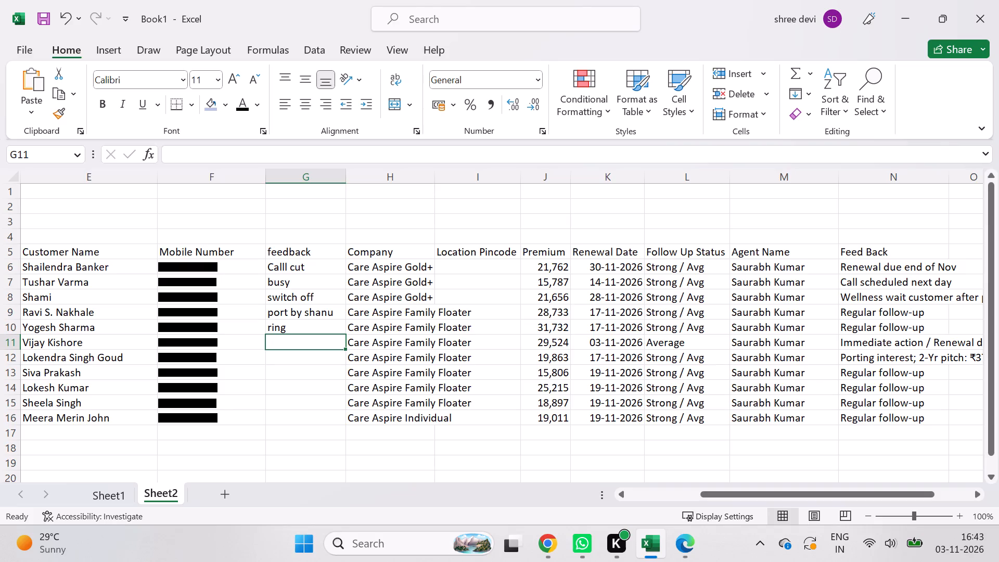
Enter "not interested" as the sixth customer's feedback in cell G11.
type("ni]\\")
key("BackSpace")
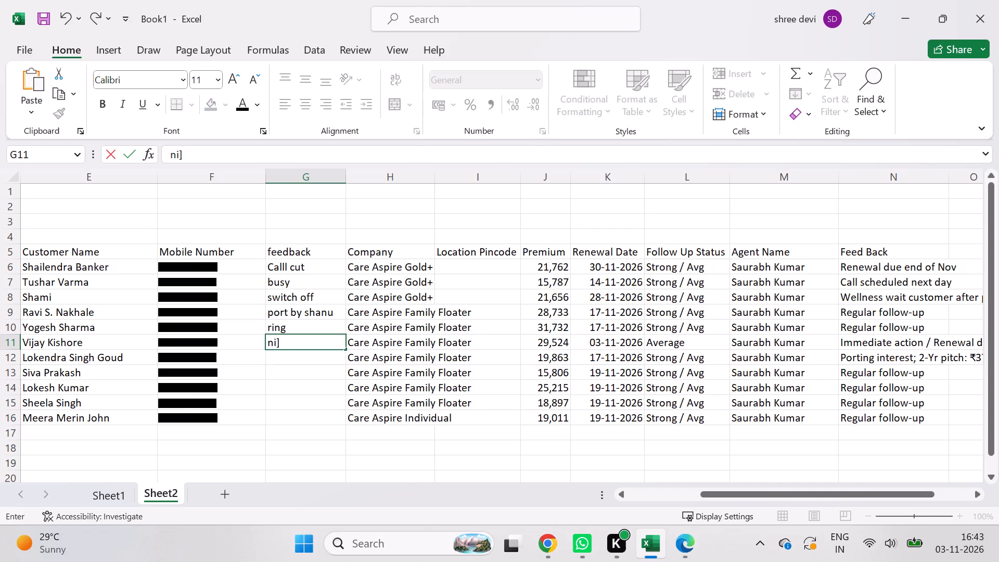
key("BackSpace")
key("BackSpace")
type("ot")
key("space")
type("interes")
type("ted")
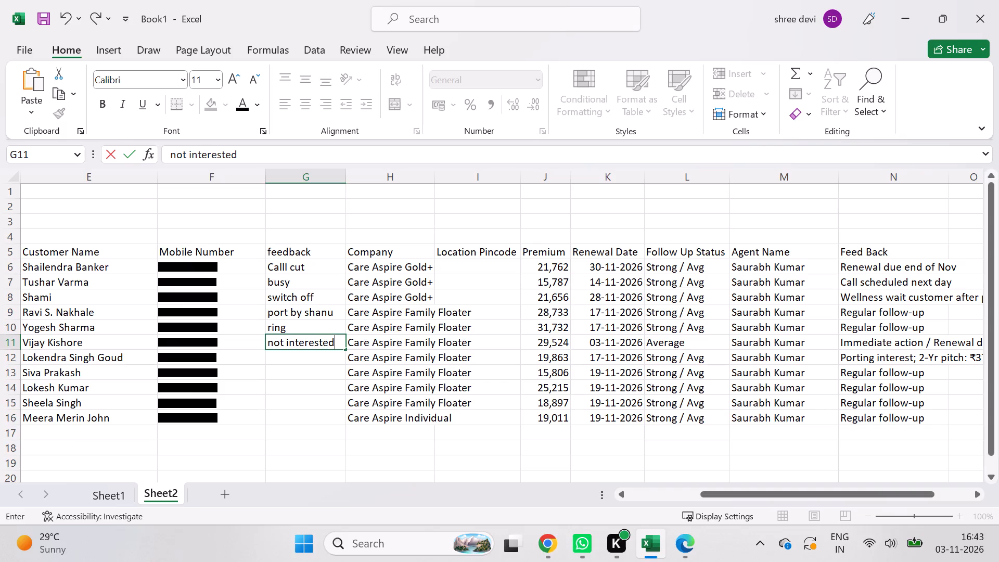
left_click(281, 364)
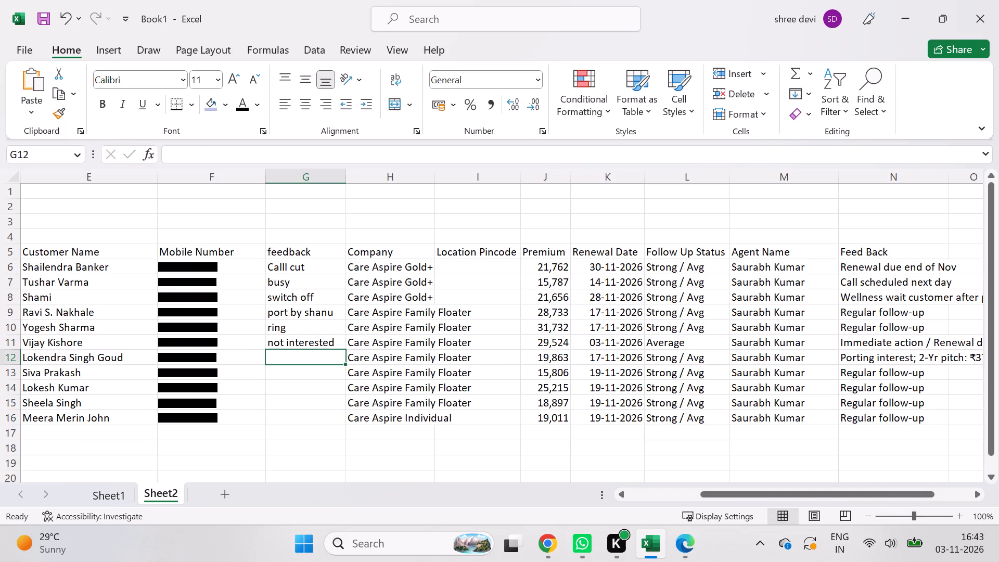
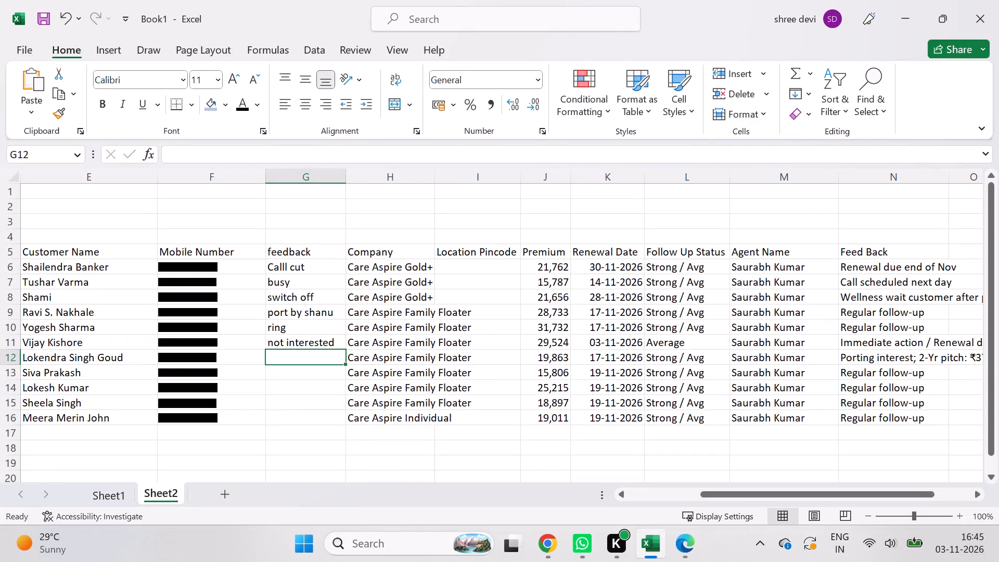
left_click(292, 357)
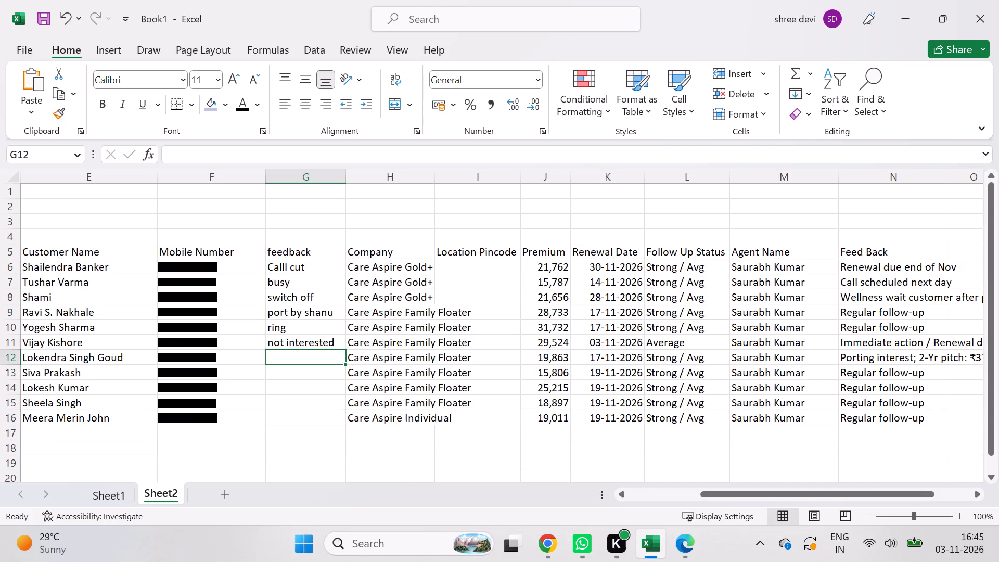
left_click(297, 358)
Widen the Company column H so that the full plan names such as Care Aspire Family Floater fit inside it.
left_click_drag(433, 170, 436, 169)
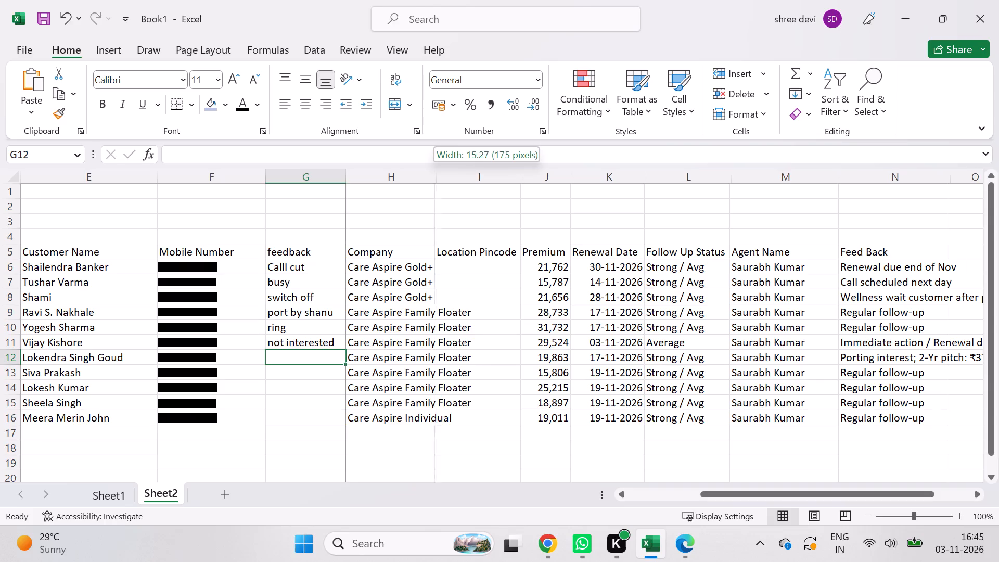
left_click_drag(436, 169, 481, 171)
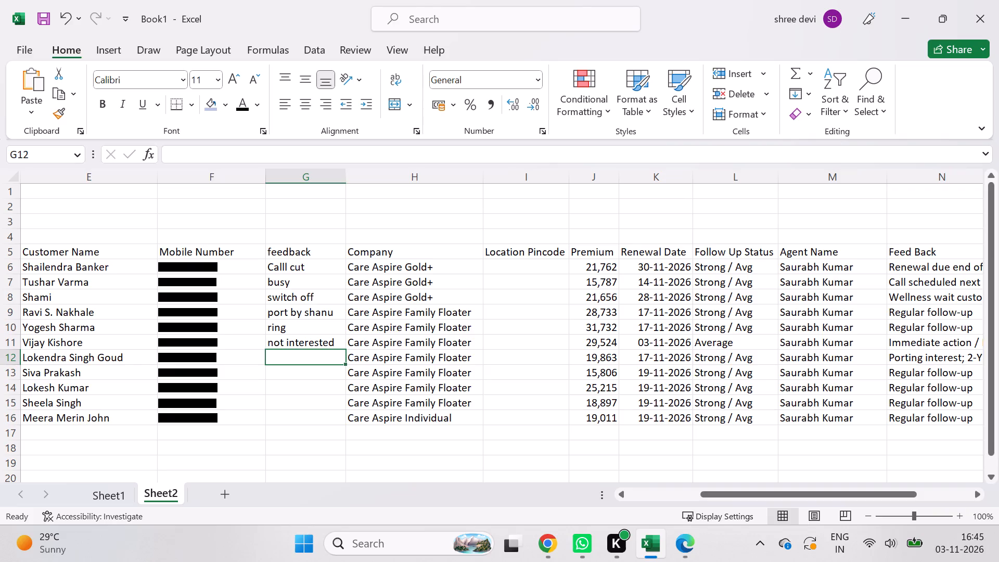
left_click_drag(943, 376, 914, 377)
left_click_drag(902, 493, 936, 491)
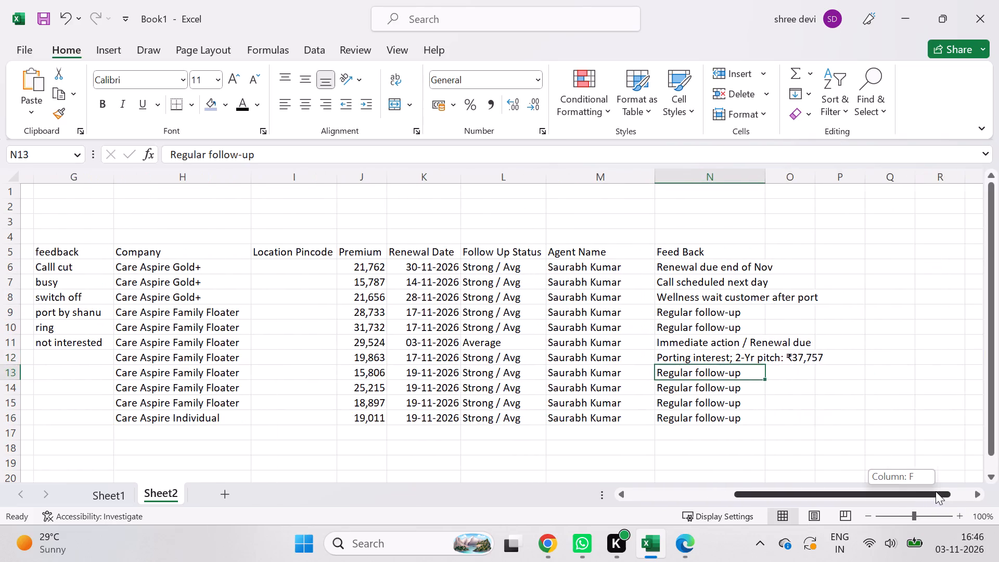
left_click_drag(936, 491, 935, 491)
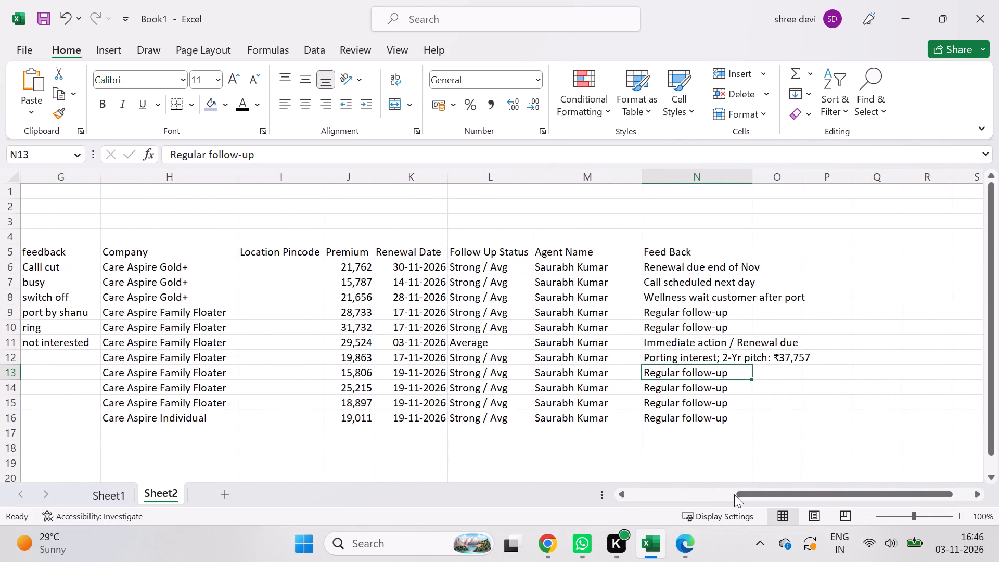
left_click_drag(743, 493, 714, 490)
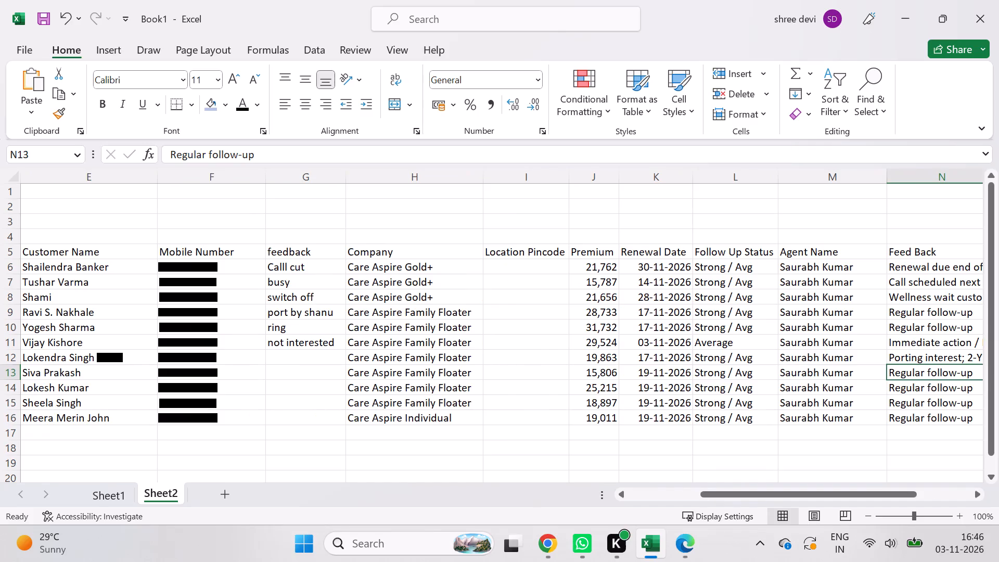
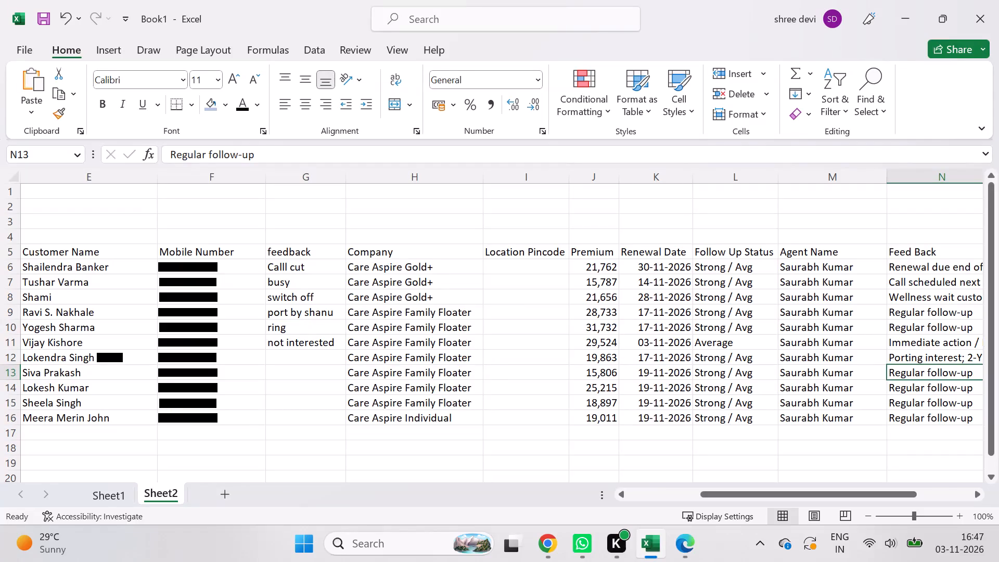
Widen the Feed Back column N to make more room for long remarks such as the porting interest note in row 12.
left_click(918, 364)
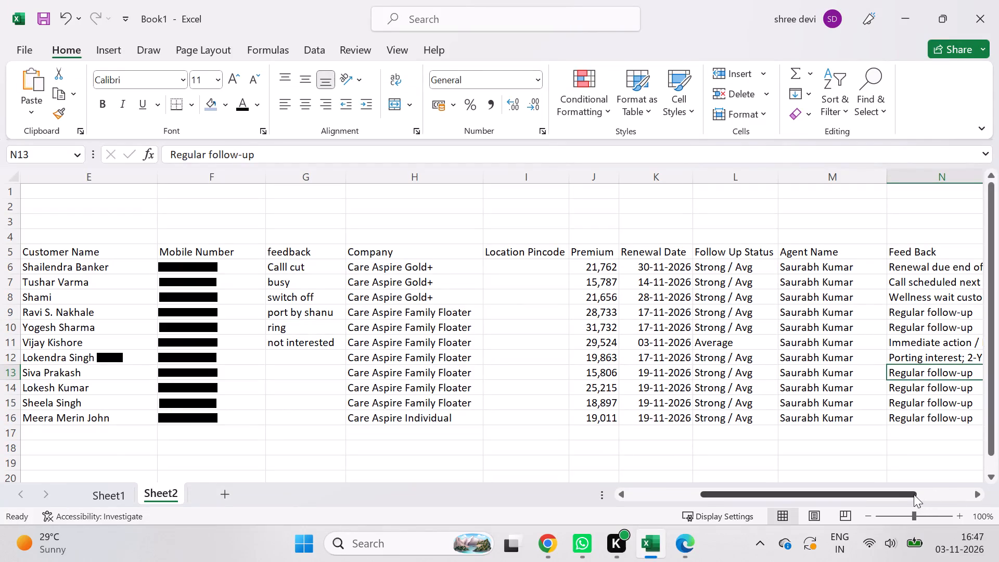
left_click_drag(907, 494, 928, 493)
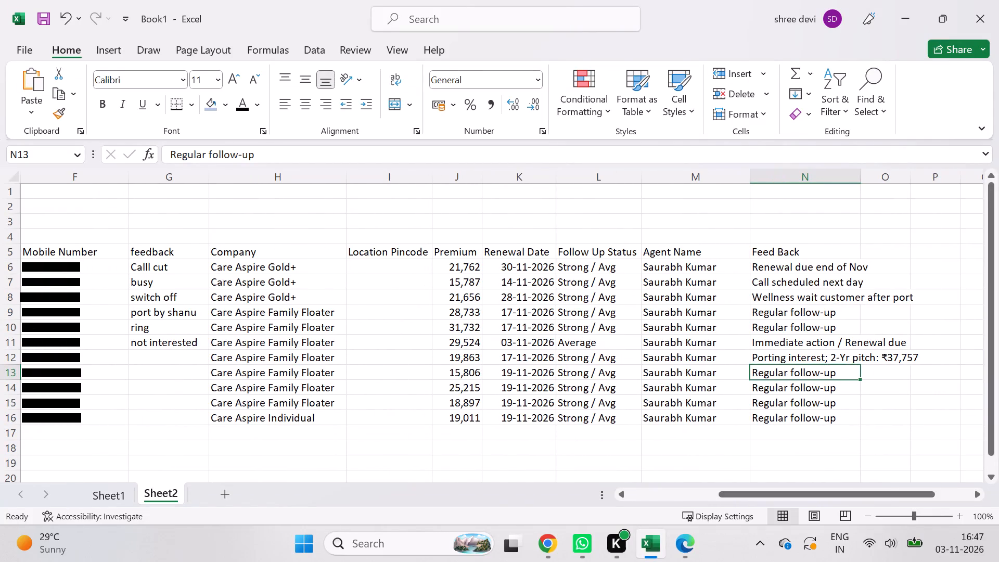
left_click(819, 351)
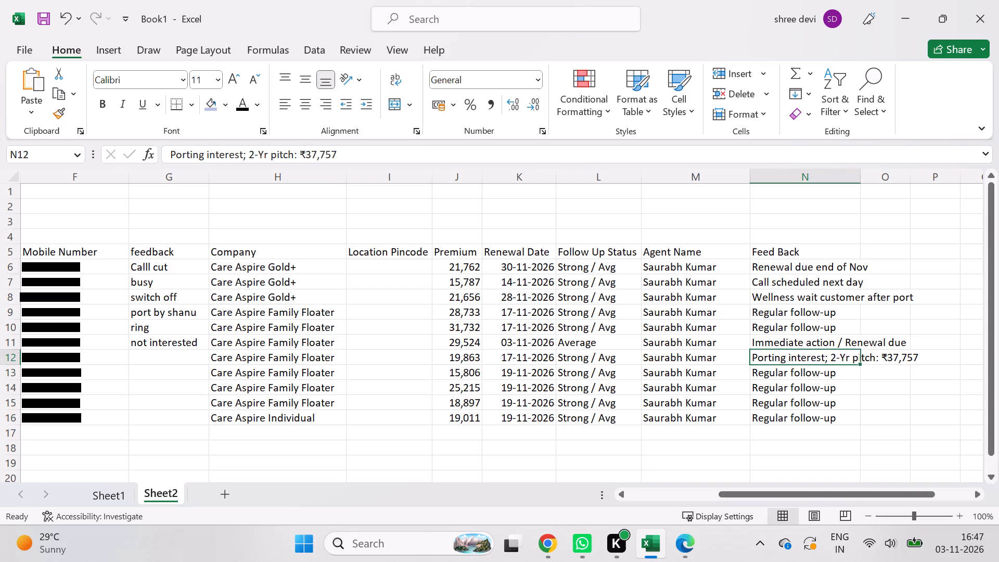
left_click_drag(860, 174, 880, 174)
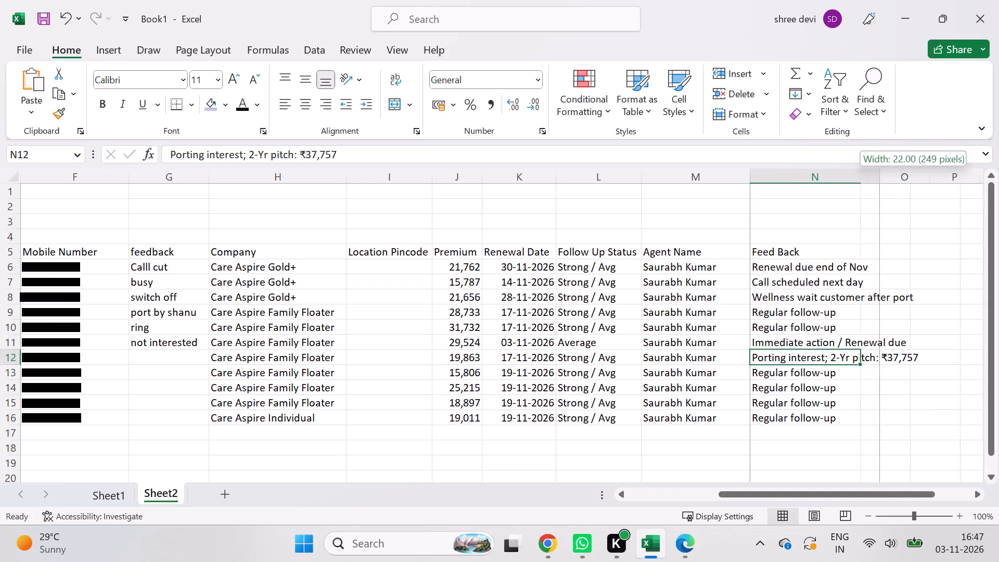
left_click_drag(880, 174, 900, 177)
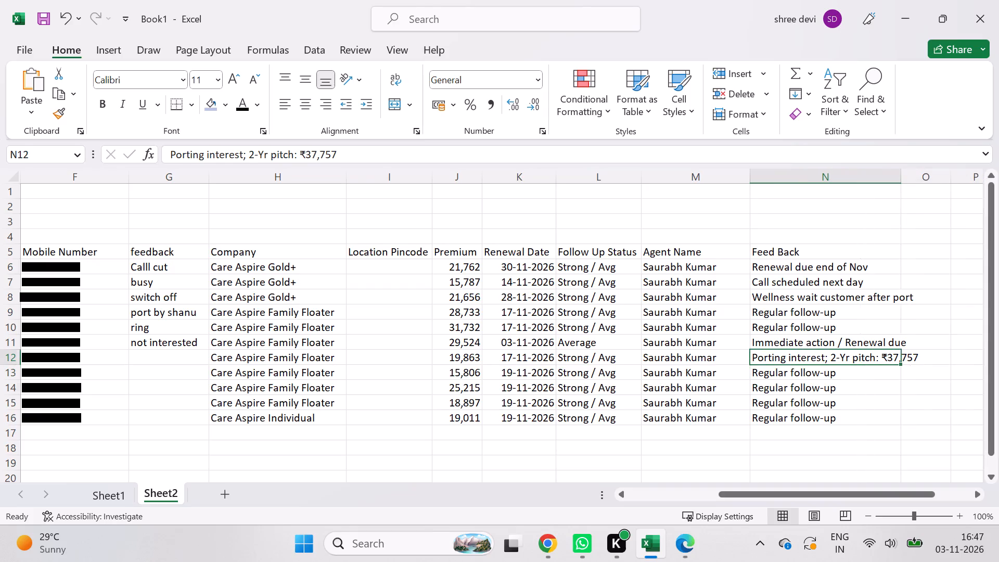
left_click(899, 389)
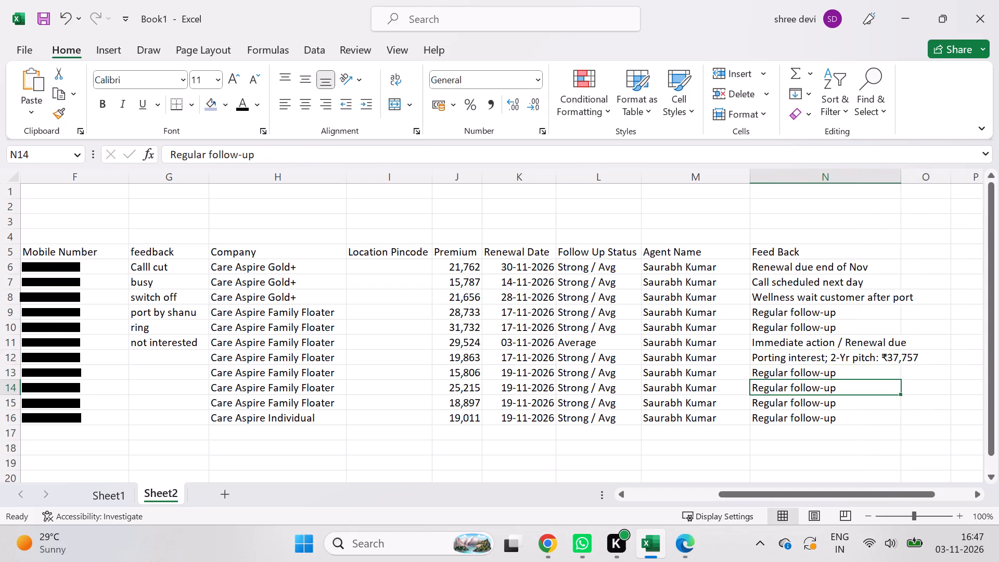